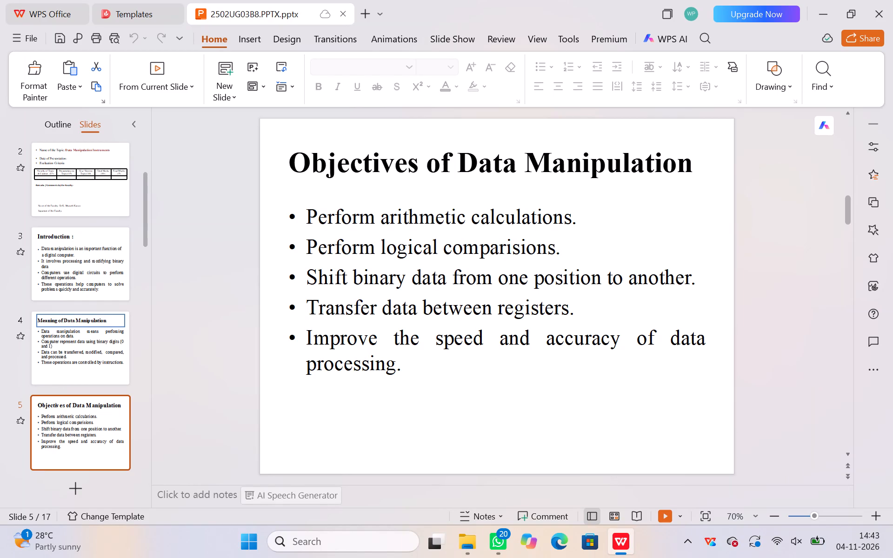
Review the slides from Objectives of Data Manipulation through Arithmetic Operations.
key(Right)
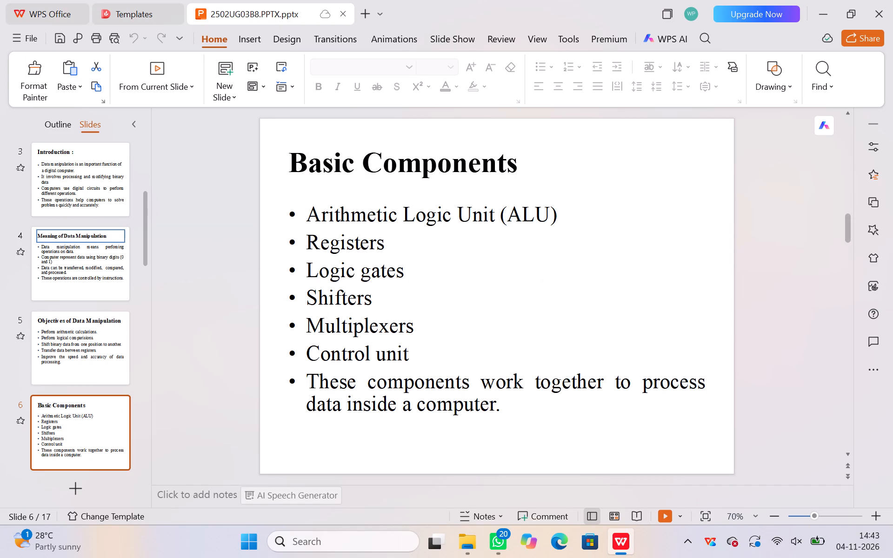
key(Right)
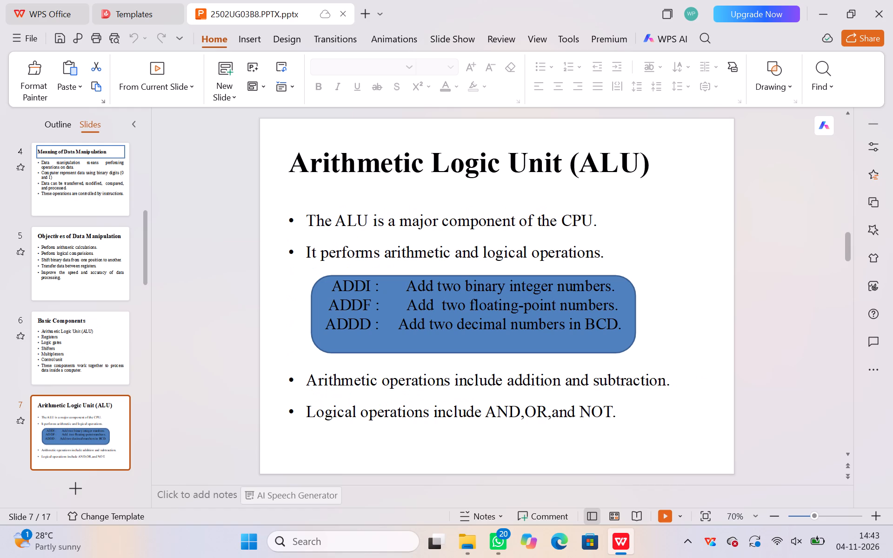
key(Right)
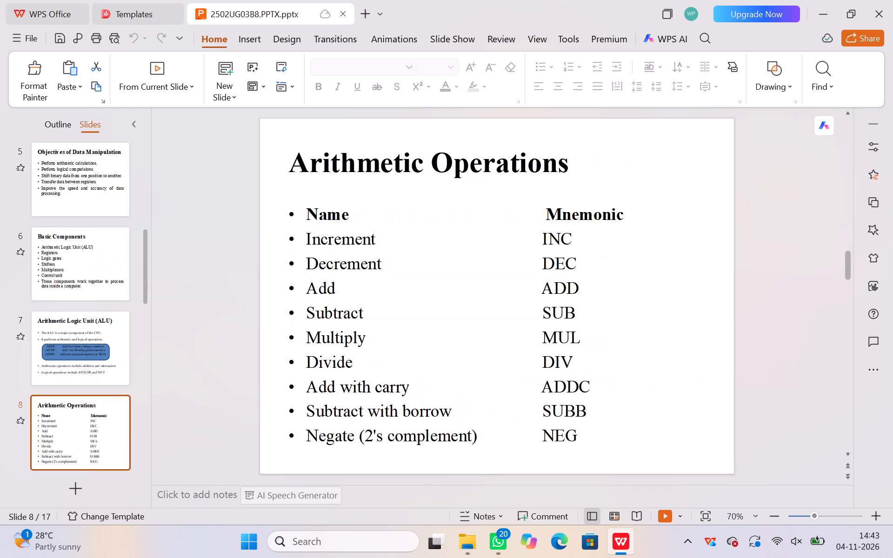
key(Left)
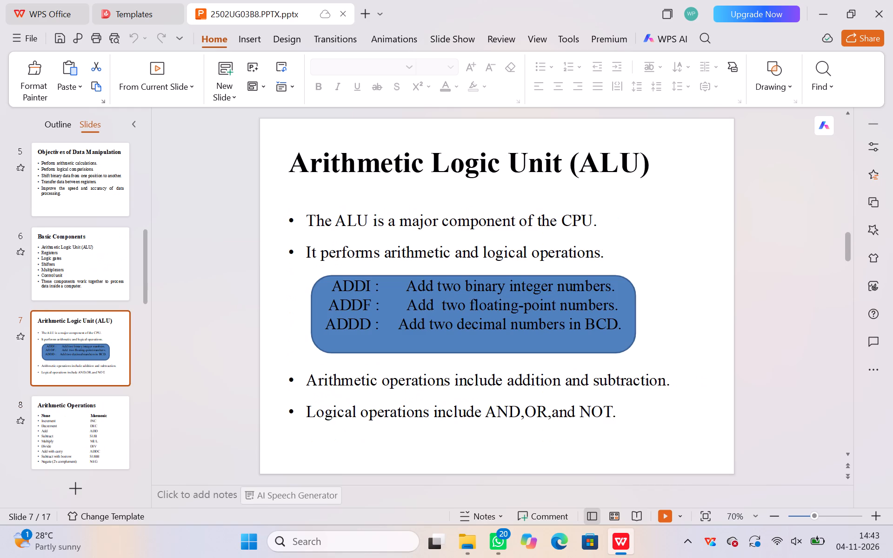
key(Right)
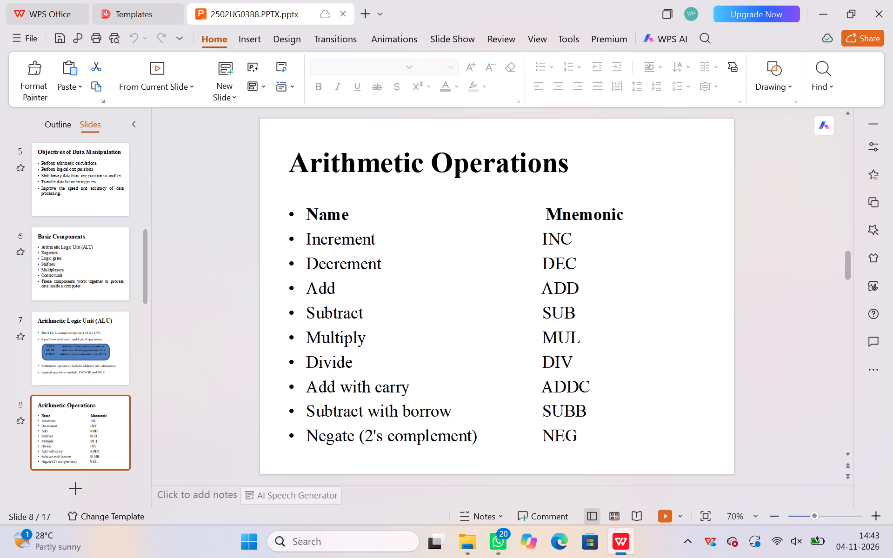
On the Arithmetic Logic Unit (ALU) slide, copy the bullet text "Arithmetic operations include addition and subtraction.".
click(83, 344)
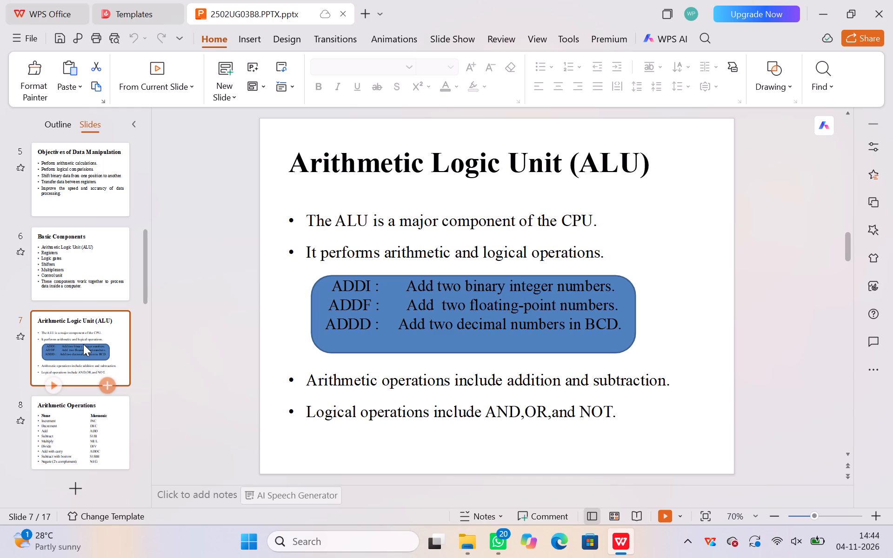
click(327, 385)
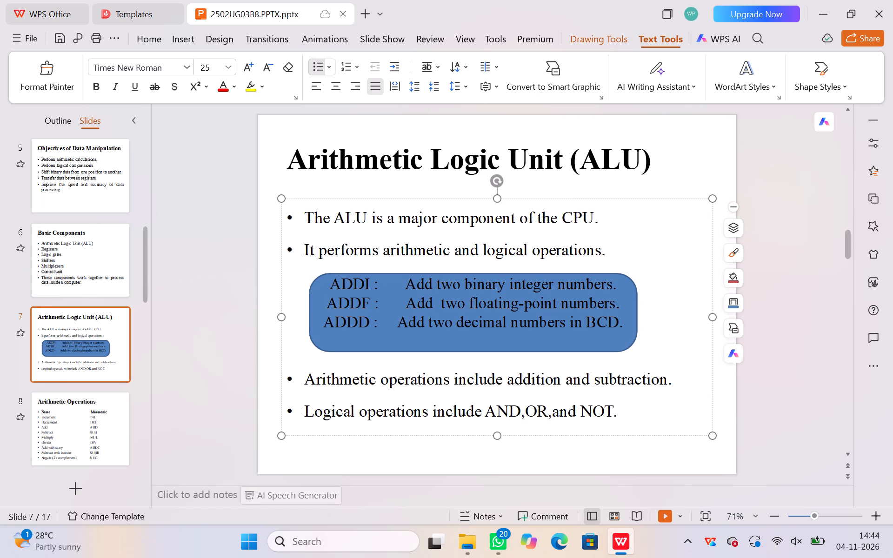
click(307, 379)
drag(307, 379, 381, 382)
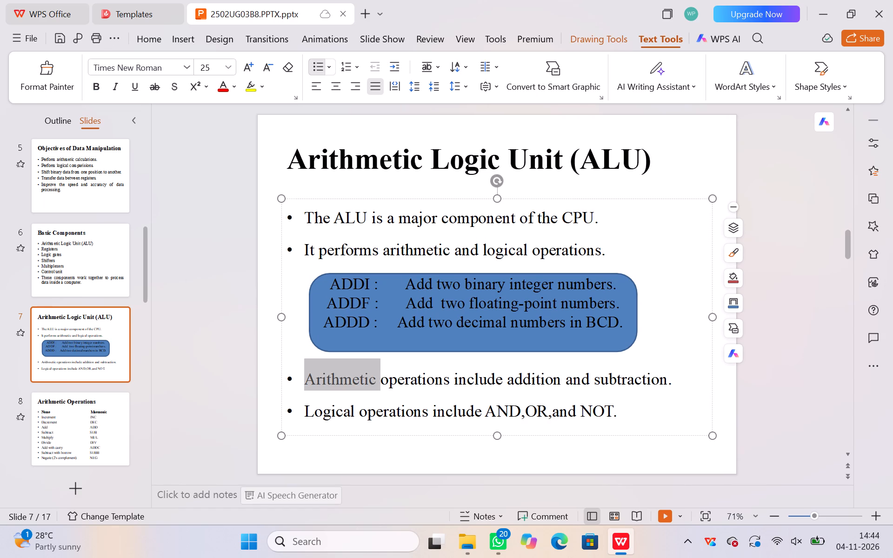
drag(381, 382, 682, 381)
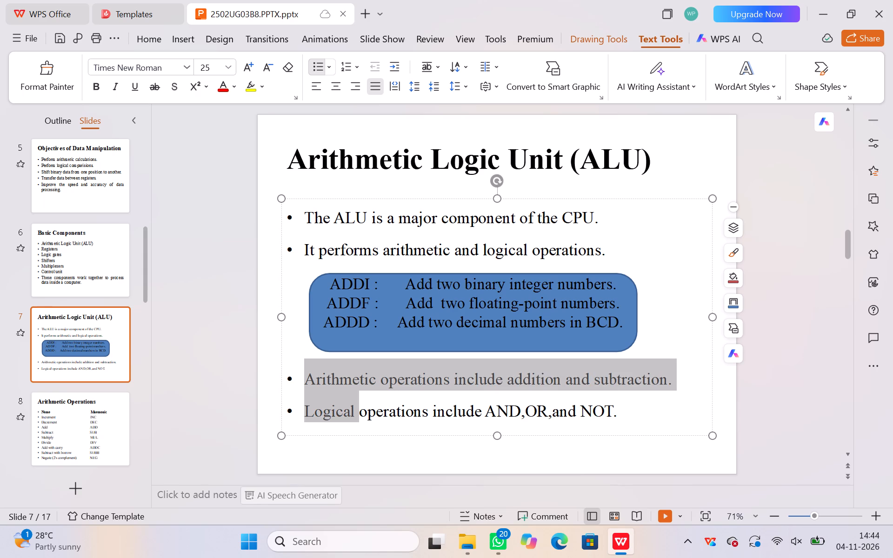
drag(682, 381, 669, 380)
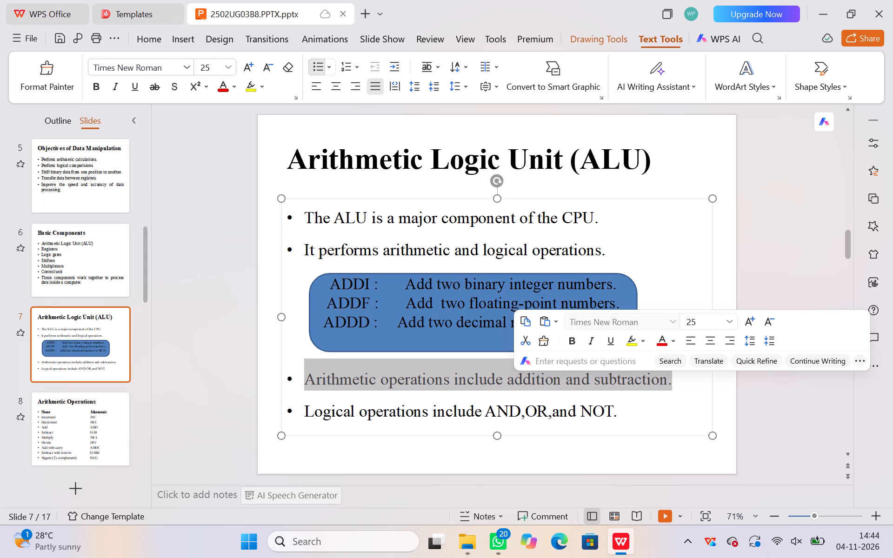
key(ctrl+c)
click(628, 301)
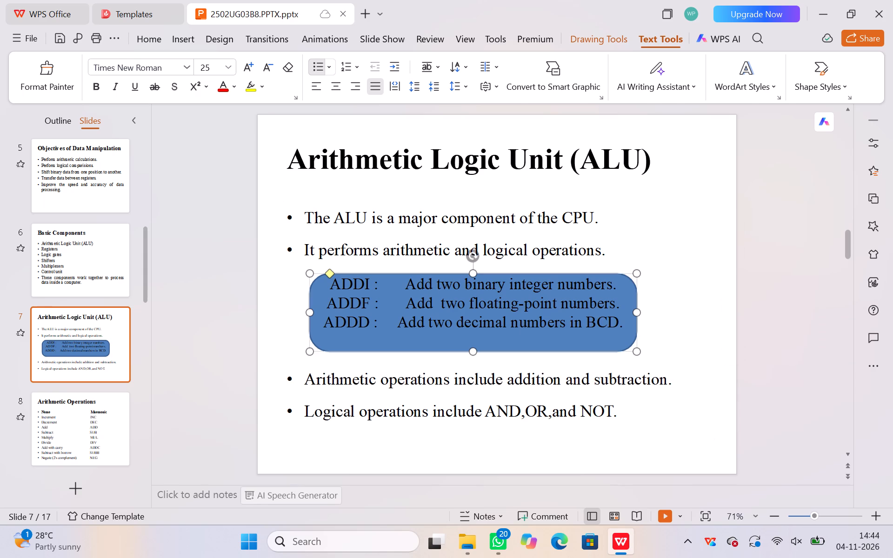
click(615, 251)
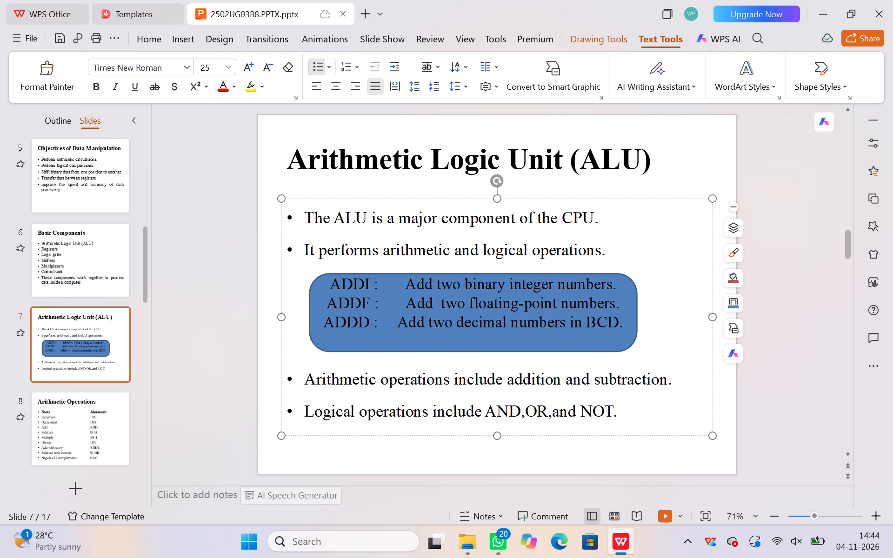
Delete the text of the "Arithmetic operations include addition and subtraction." bullet from its place beneath the blue box.
click(433, 374)
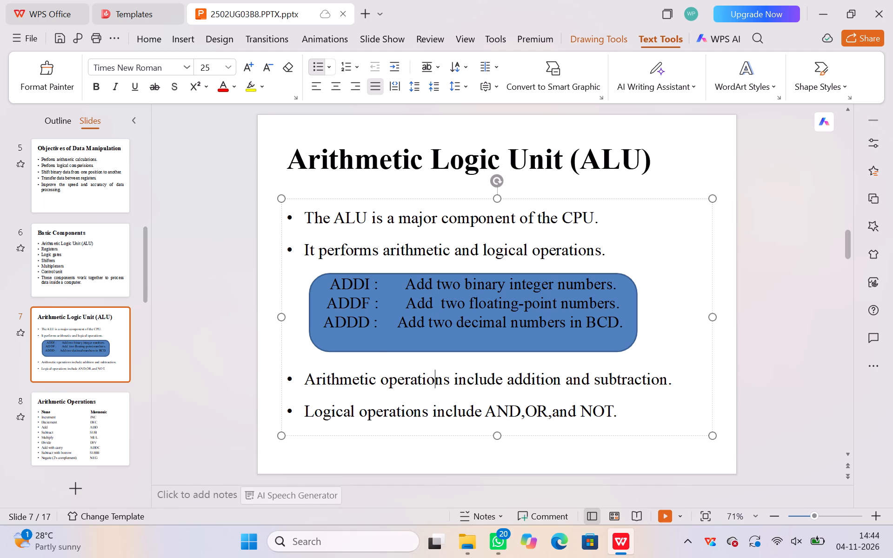
click(288, 378)
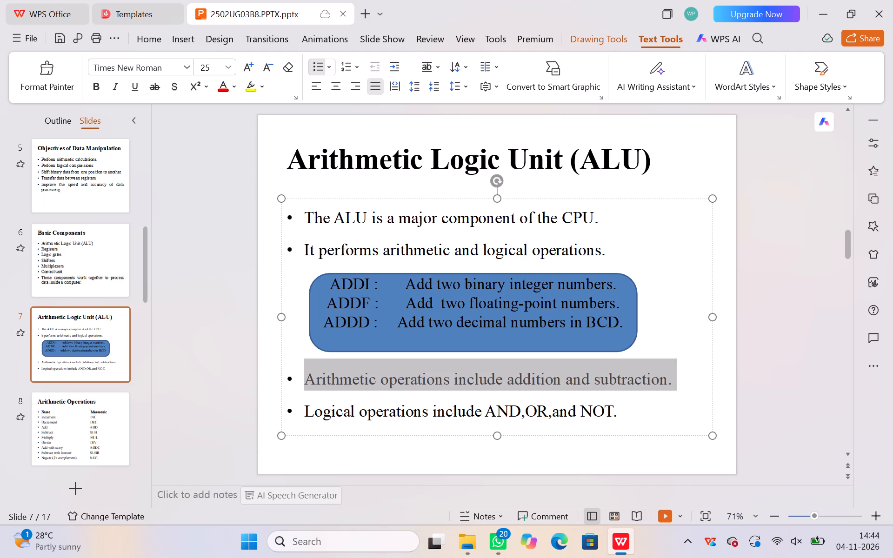
key(BackSpace)
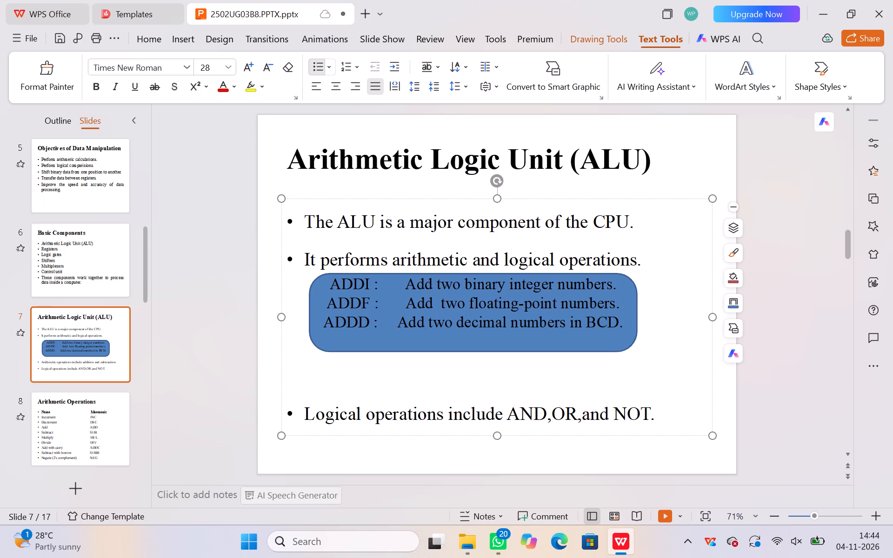
Move the blue ADDI/ADDF/ADDD box down to just above the logical operations bullet, leaving a free line under the second bullet.
drag(301, 301, 325, 306)
click(325, 306)
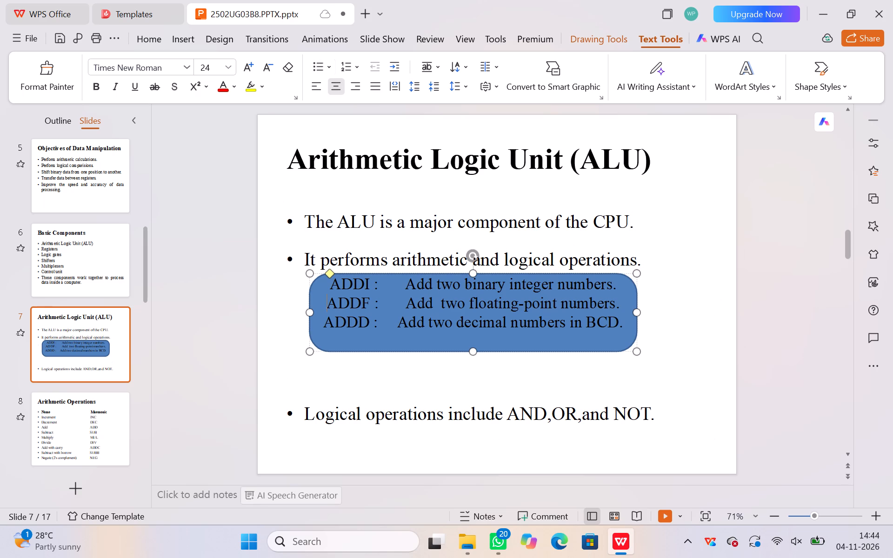
click(325, 306)
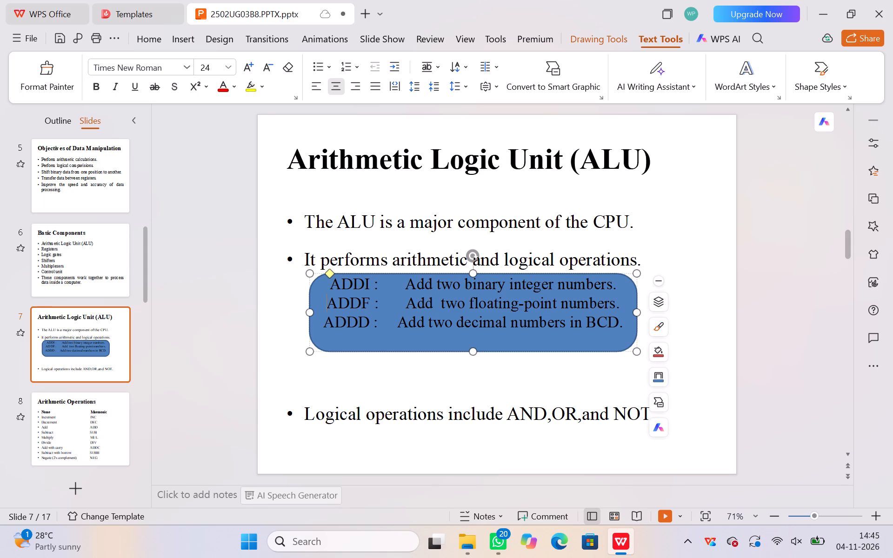
drag(393, 350, 391, 371)
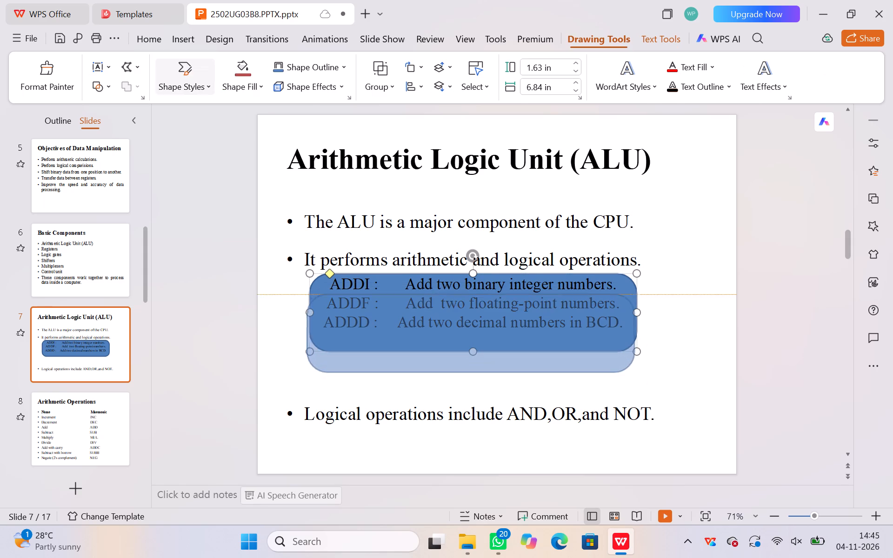
drag(391, 371, 383, 390)
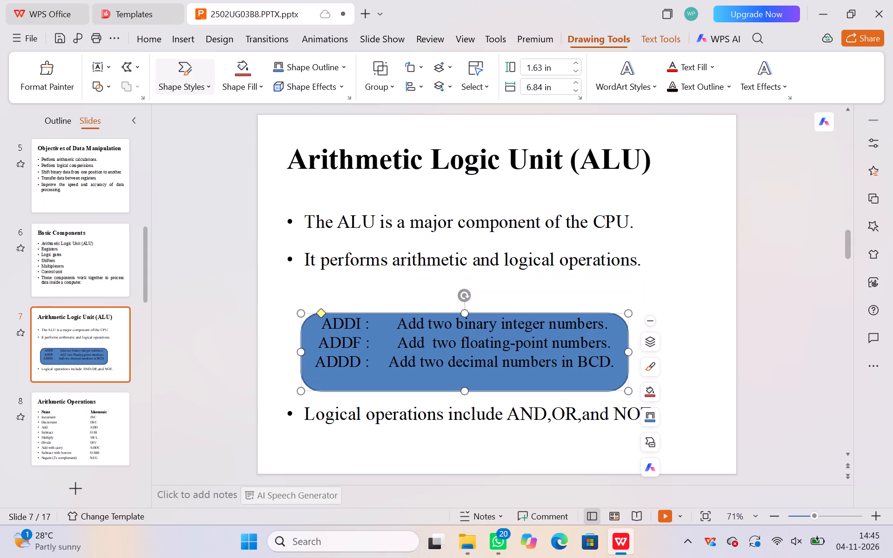
Paste the copied arithmetic operations sentence as the third bullet, directly above the blue box.
click(358, 283)
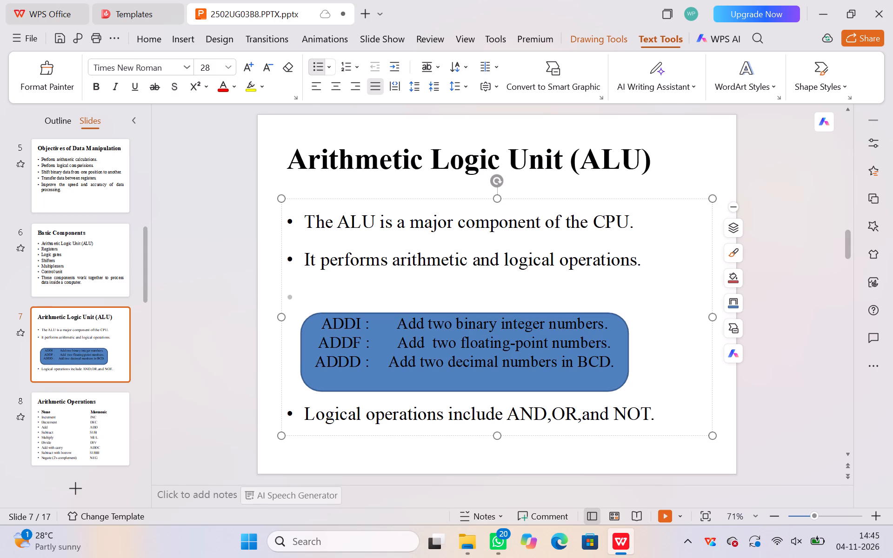
key(ctrl+v)
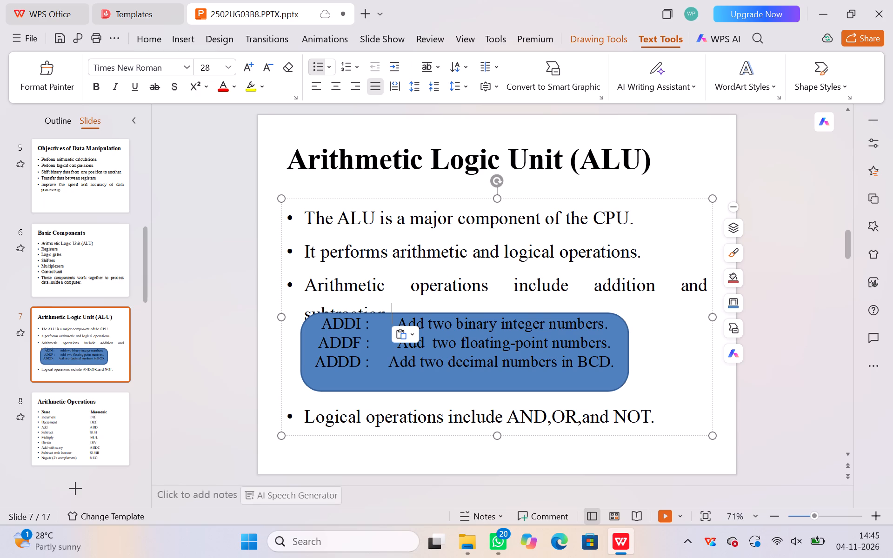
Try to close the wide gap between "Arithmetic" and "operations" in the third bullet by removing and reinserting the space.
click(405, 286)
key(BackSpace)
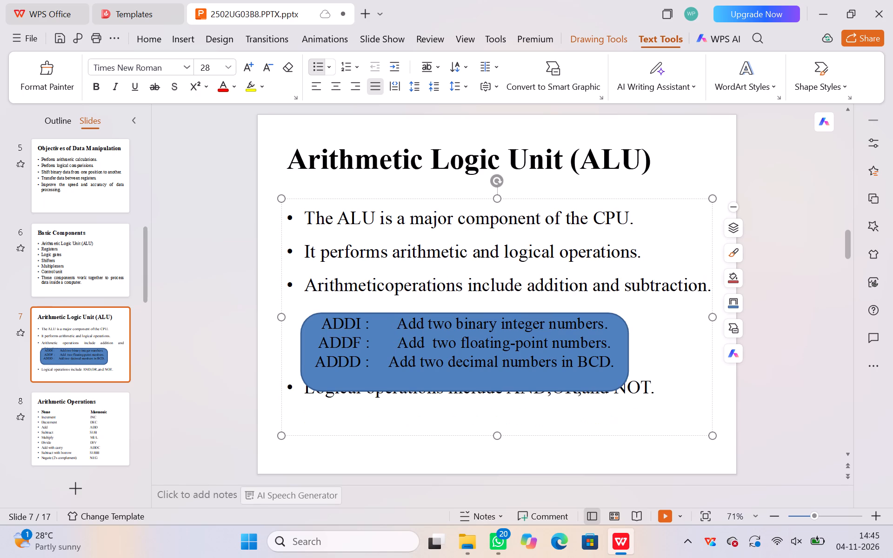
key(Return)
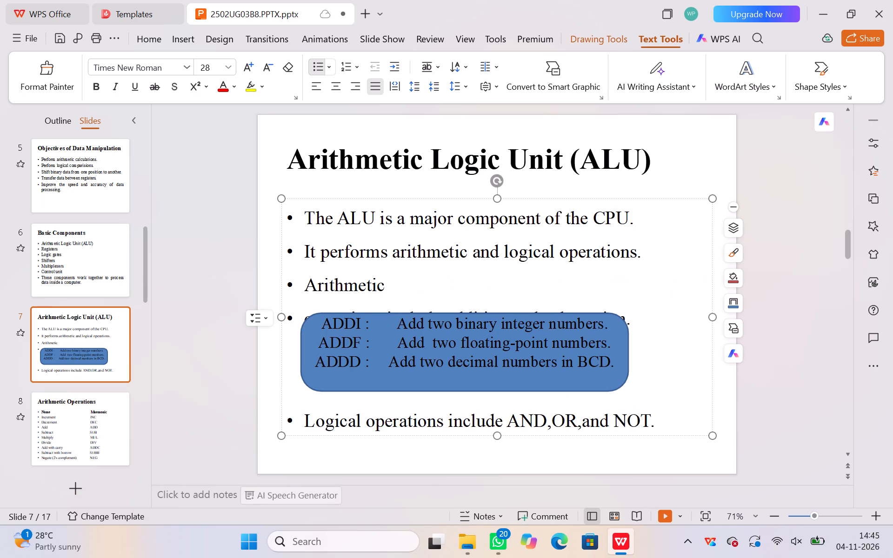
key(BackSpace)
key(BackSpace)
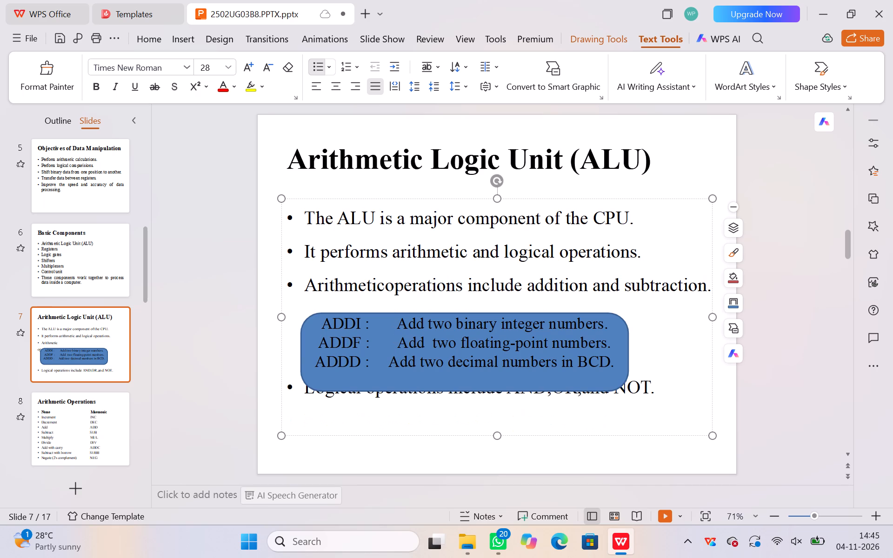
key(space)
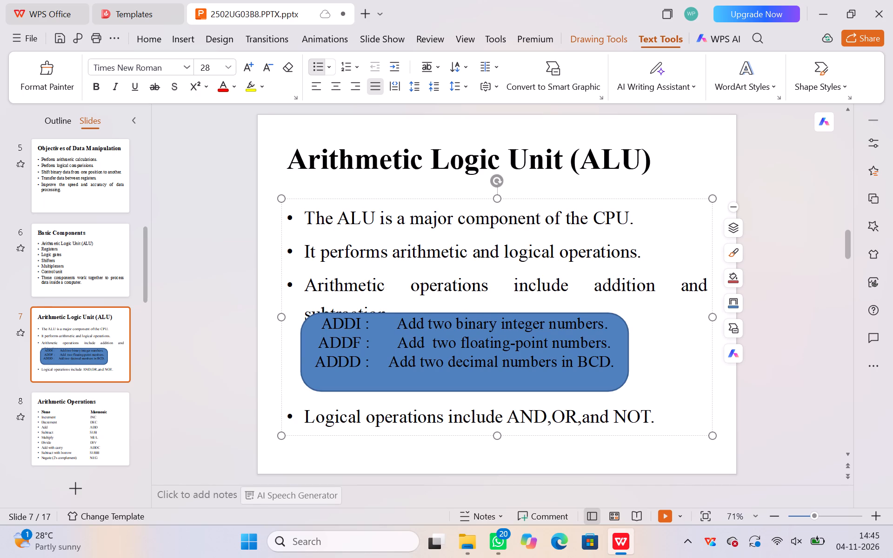
Move the blue ADDI/ADDF/ADDD box slightly down so it sits beneath the third bullet's second line.
click(316, 340)
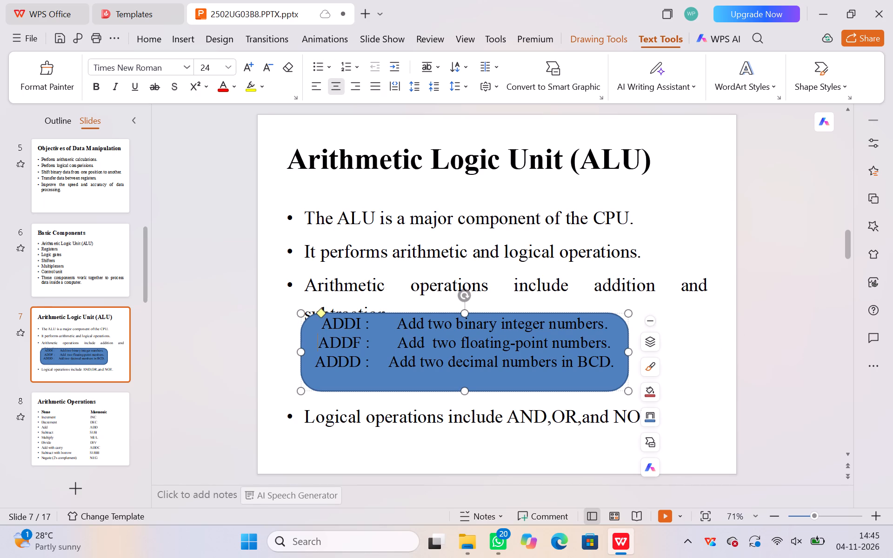
drag(307, 358, 310, 373)
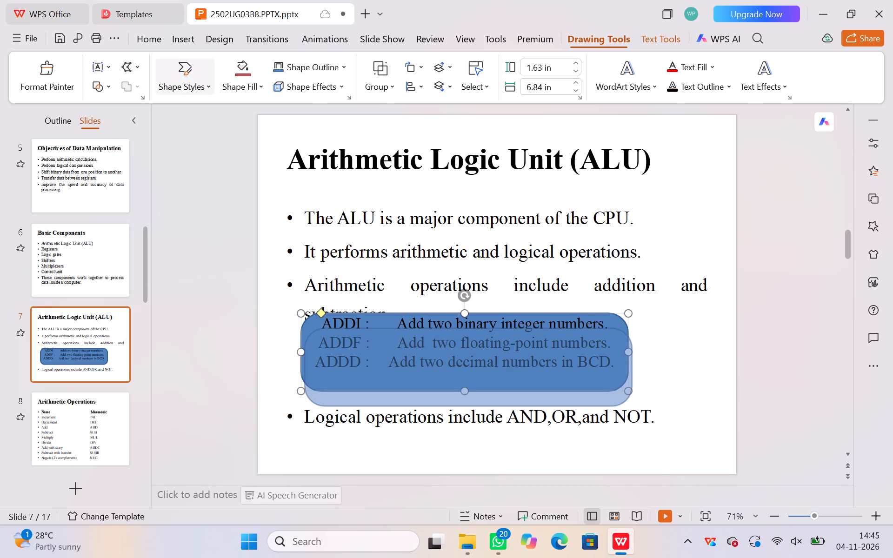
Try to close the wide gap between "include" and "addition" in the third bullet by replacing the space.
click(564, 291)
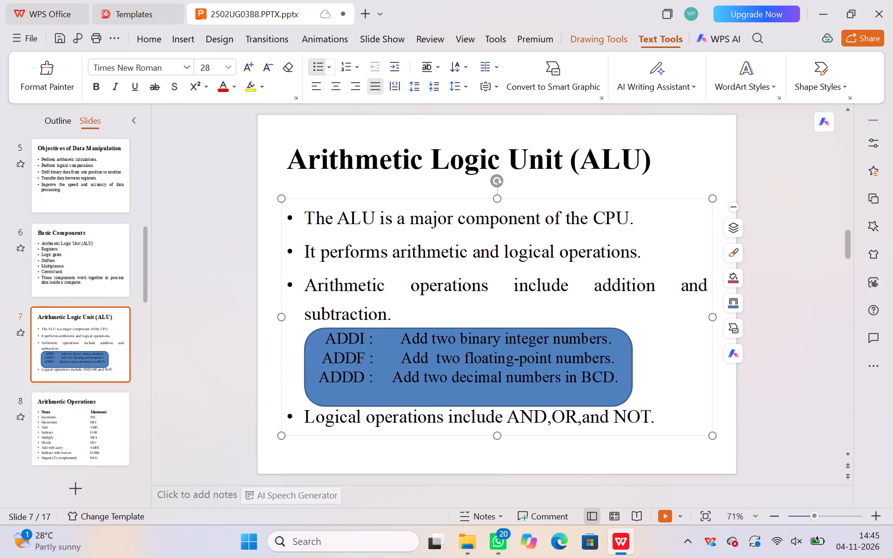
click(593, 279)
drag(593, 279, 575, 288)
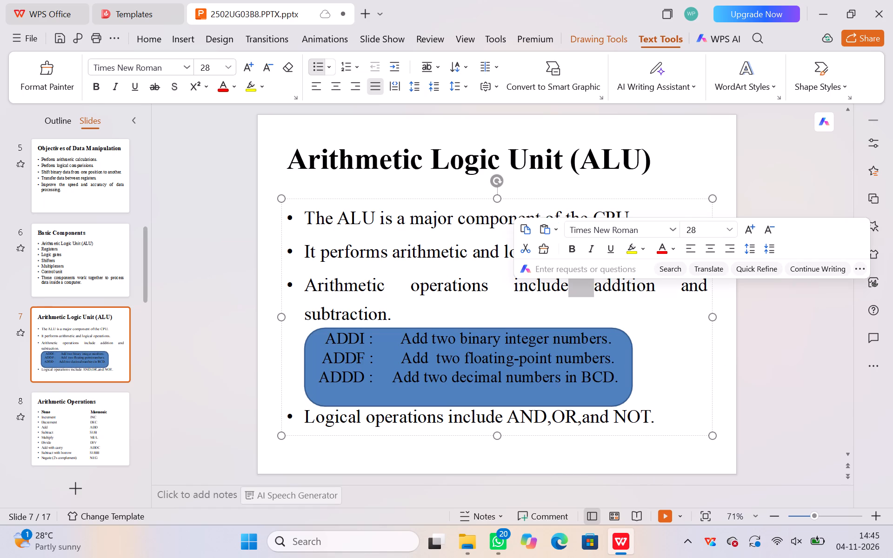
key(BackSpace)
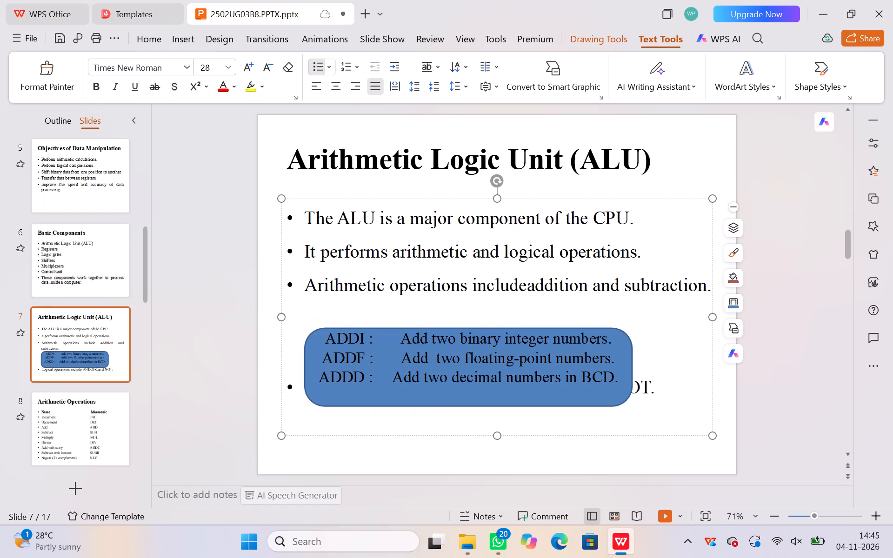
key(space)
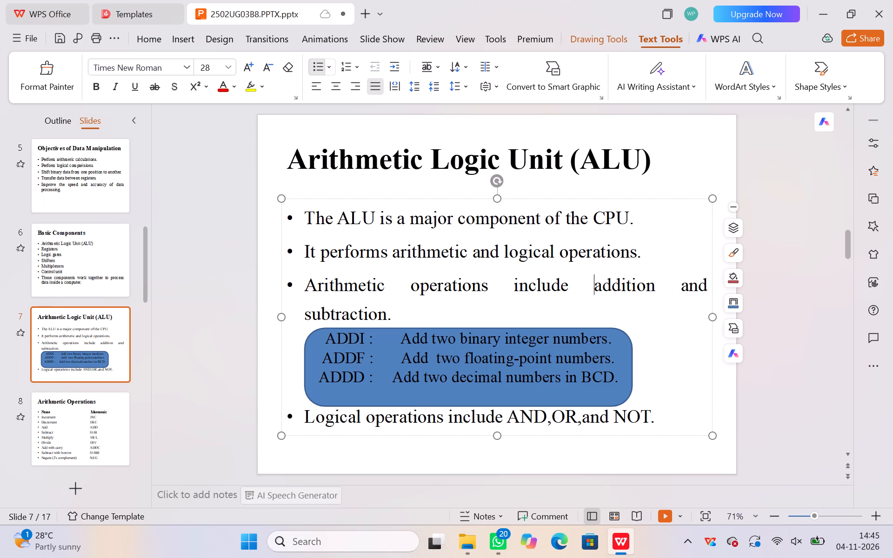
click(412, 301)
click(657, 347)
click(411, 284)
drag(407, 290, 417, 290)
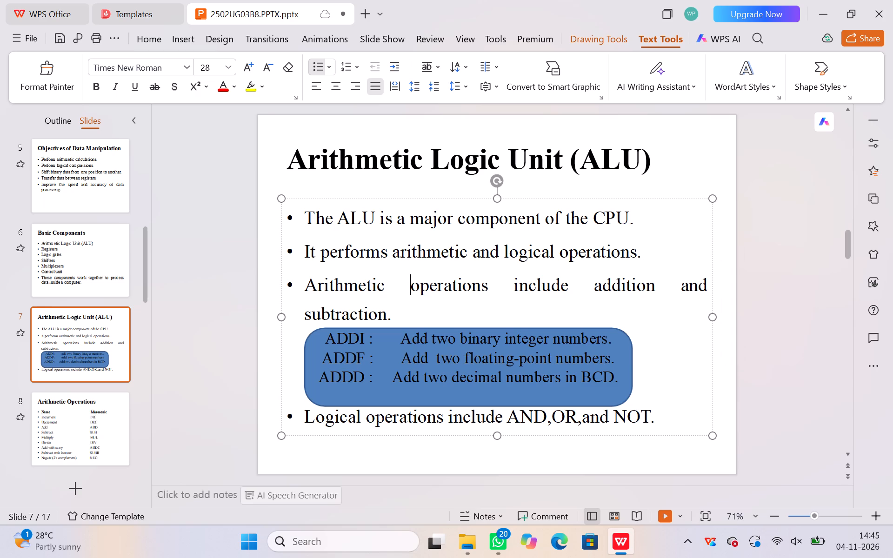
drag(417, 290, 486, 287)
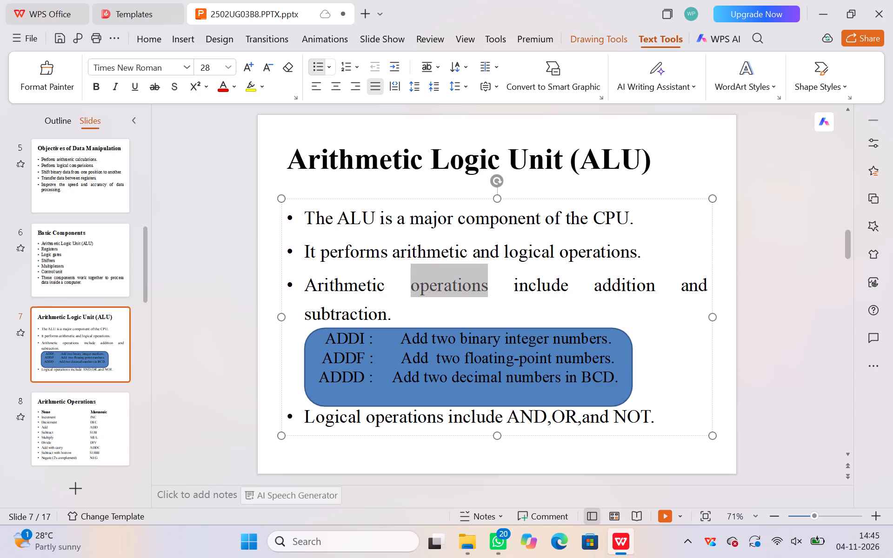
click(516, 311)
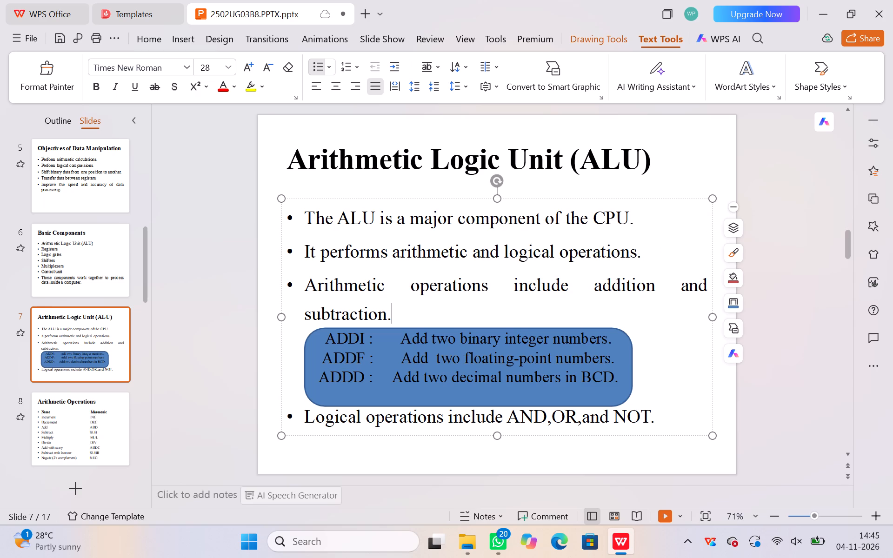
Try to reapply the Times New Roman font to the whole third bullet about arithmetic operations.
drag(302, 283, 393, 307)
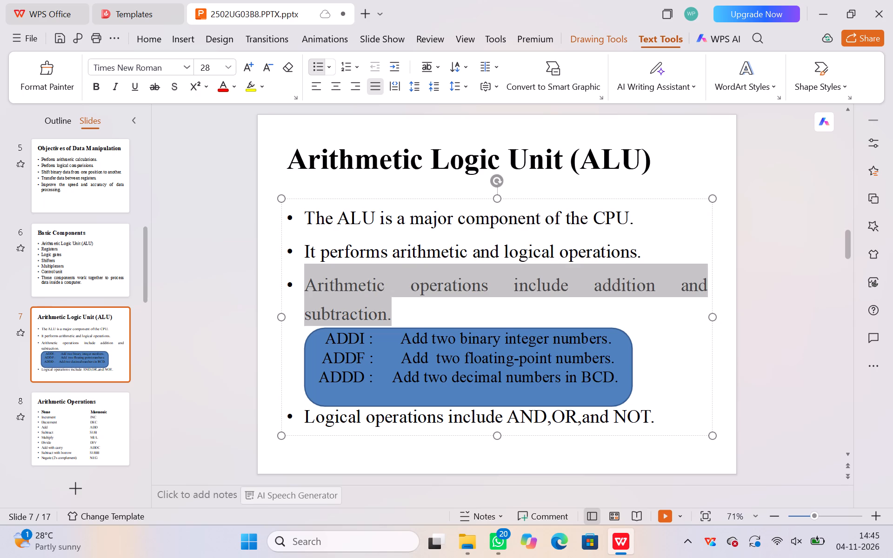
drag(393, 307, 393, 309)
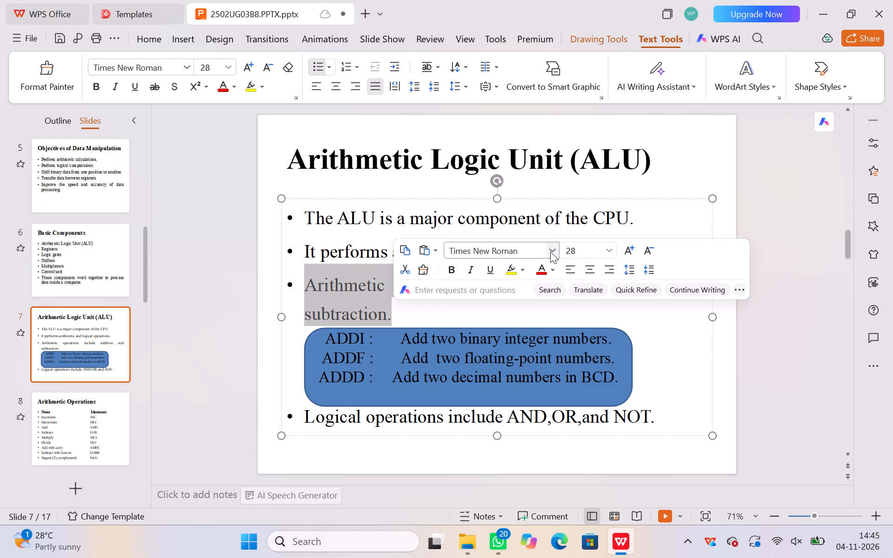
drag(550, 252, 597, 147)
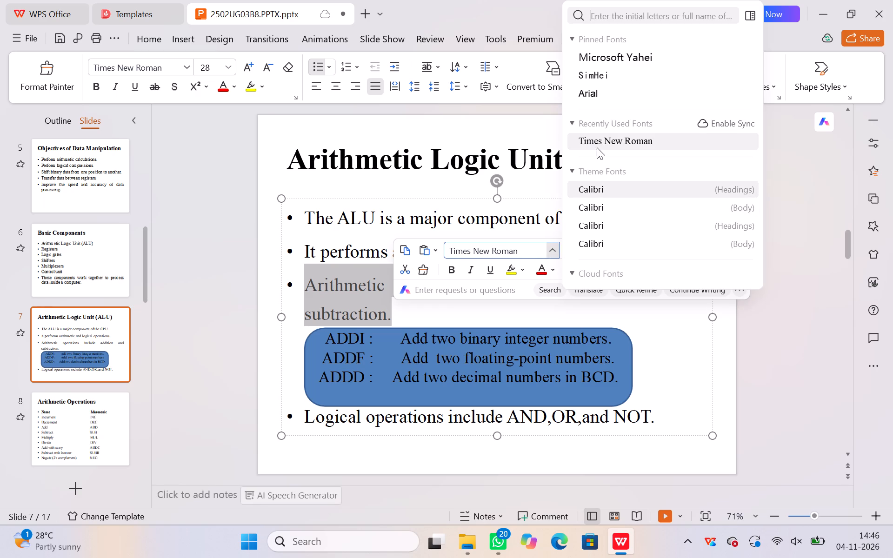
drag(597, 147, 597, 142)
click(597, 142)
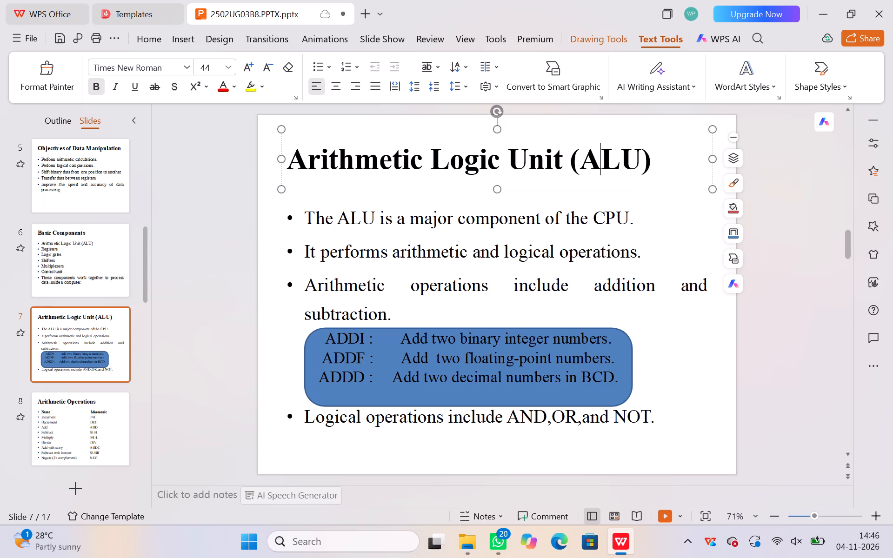
Left-align the third bullet, "Arithmetic operations include addition and subtraction.", instead of justifying it, so its words are evenly spaced.
drag(303, 281, 394, 308)
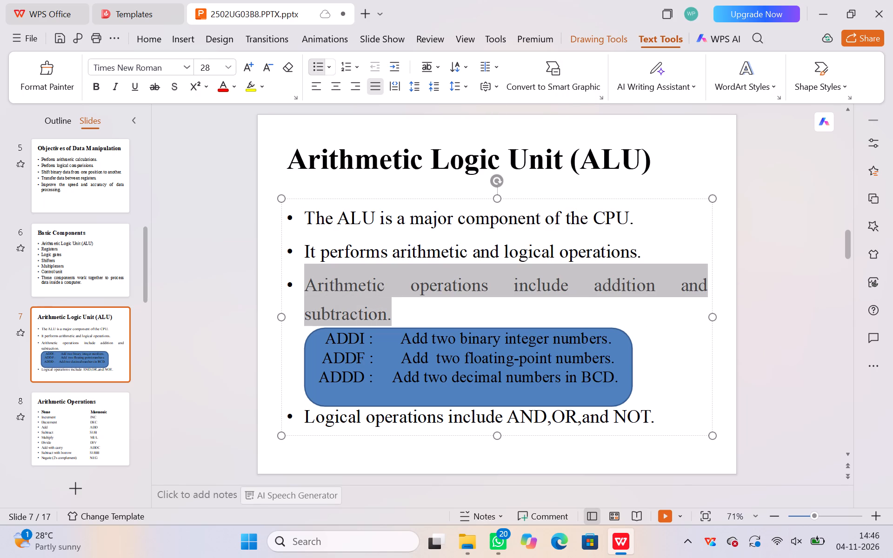
drag(394, 308, 393, 308)
click(373, 87)
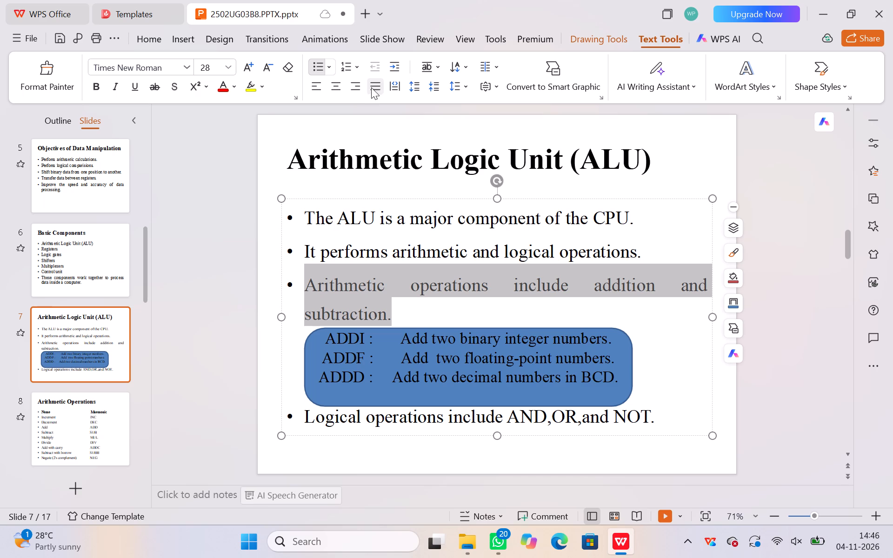
drag(312, 86, 314, 93)
drag(314, 93, 314, 81)
click(314, 81)
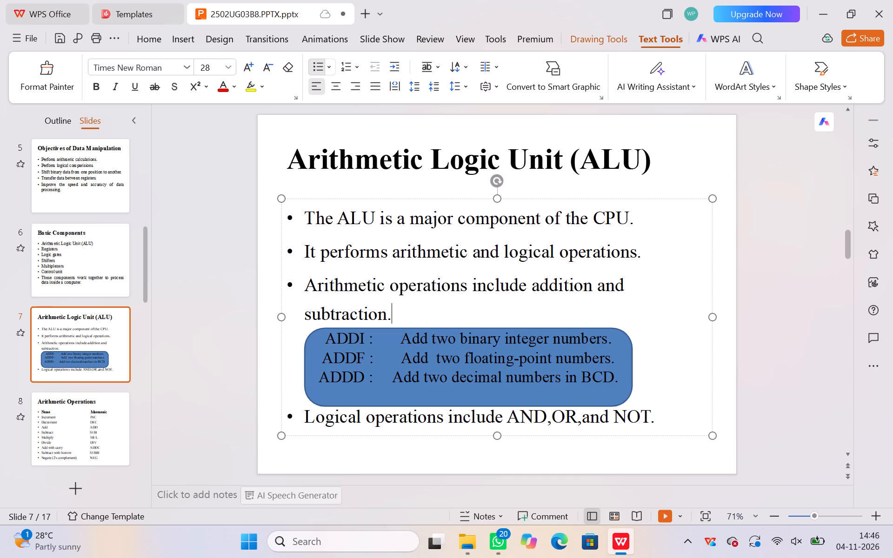
click(480, 306)
click(686, 288)
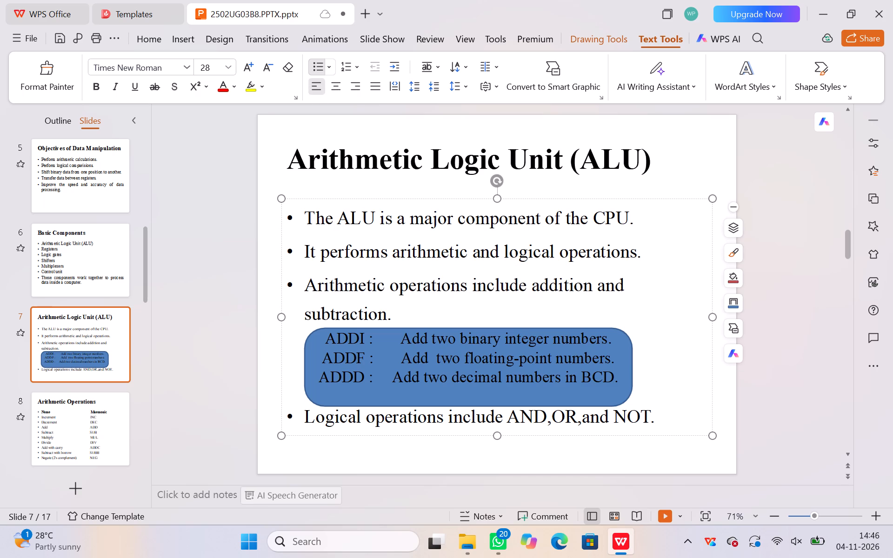
Save the presentation under its existing name.
click(24, 36)
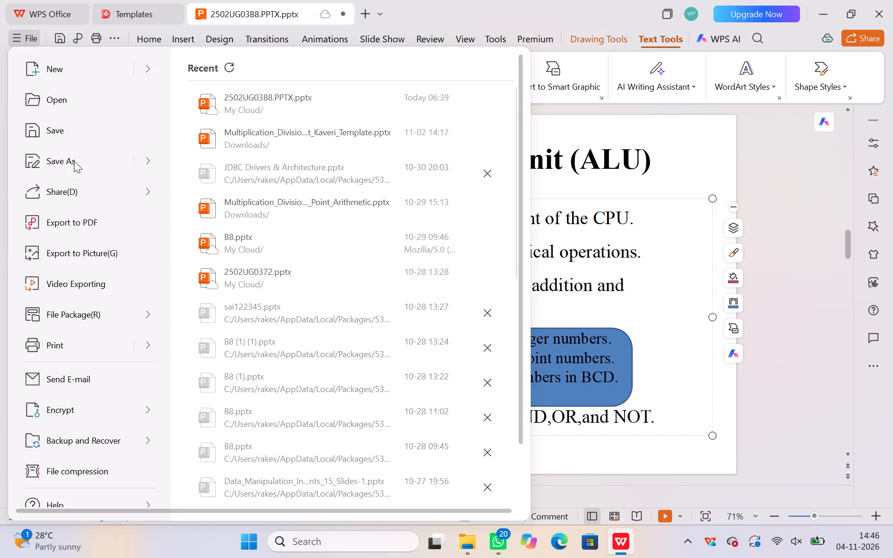
click(77, 134)
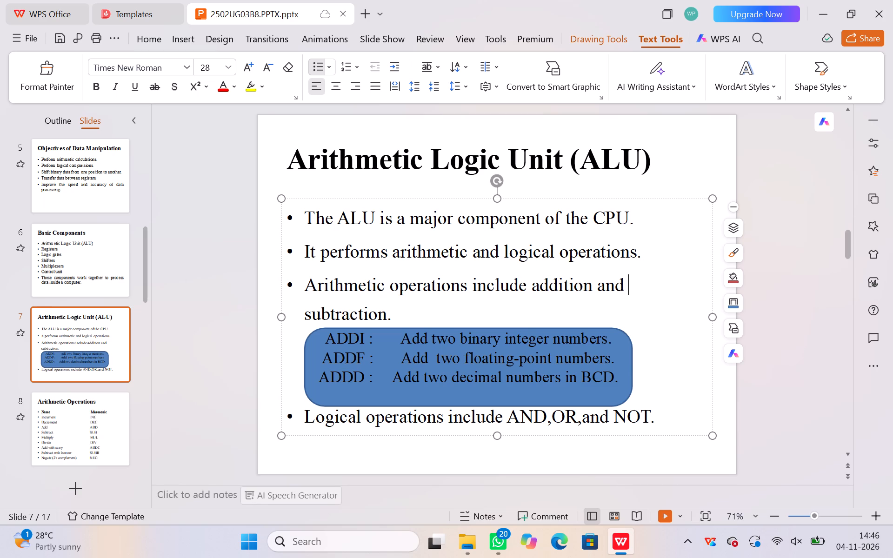
Go to slide 8, Arithmetic Operations, and look over the slides that follow it.
click(93, 414)
scroll(93, 414, down, 2)
scroll(77, 344, down, 1)
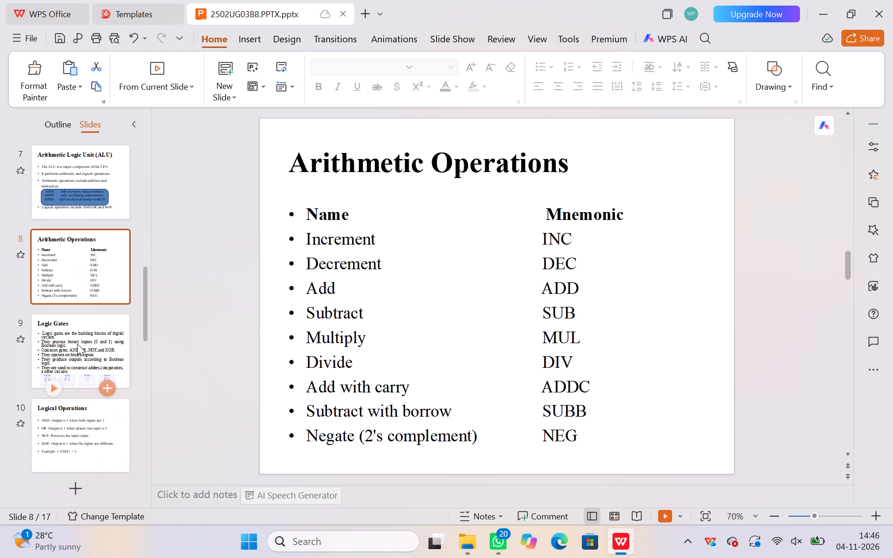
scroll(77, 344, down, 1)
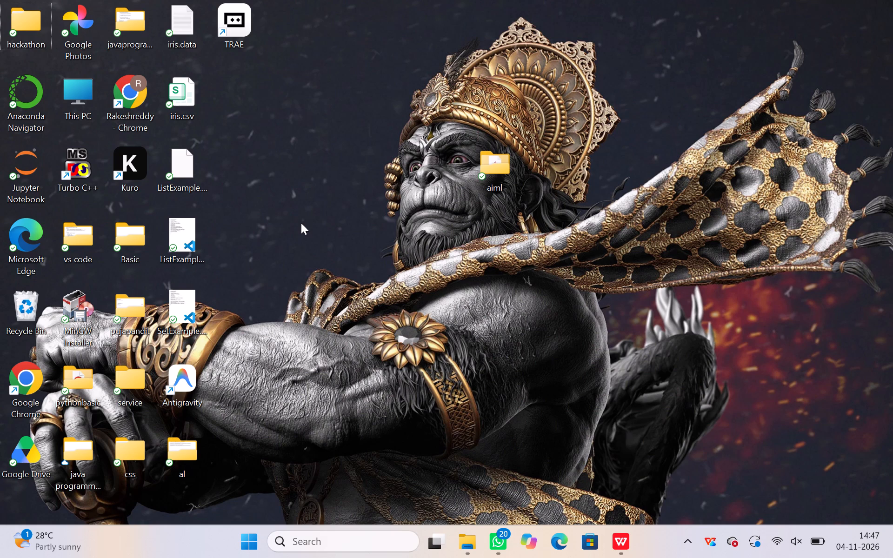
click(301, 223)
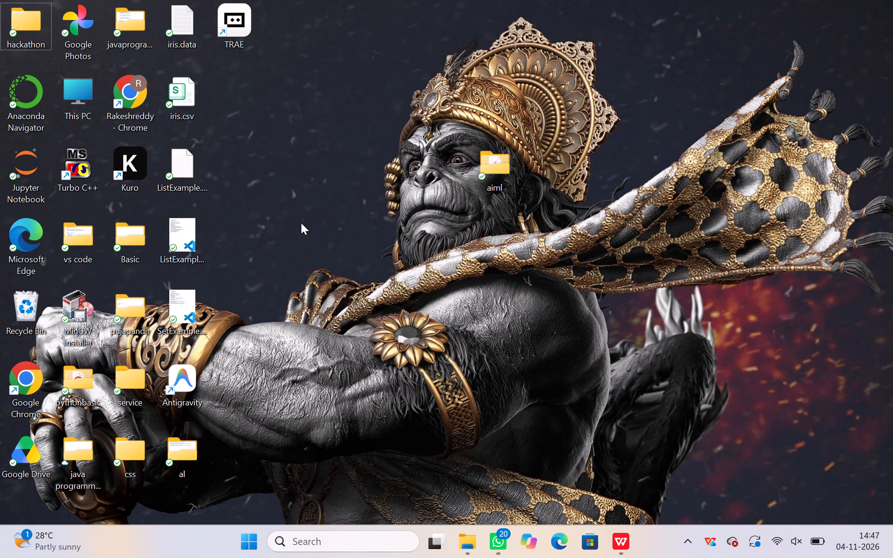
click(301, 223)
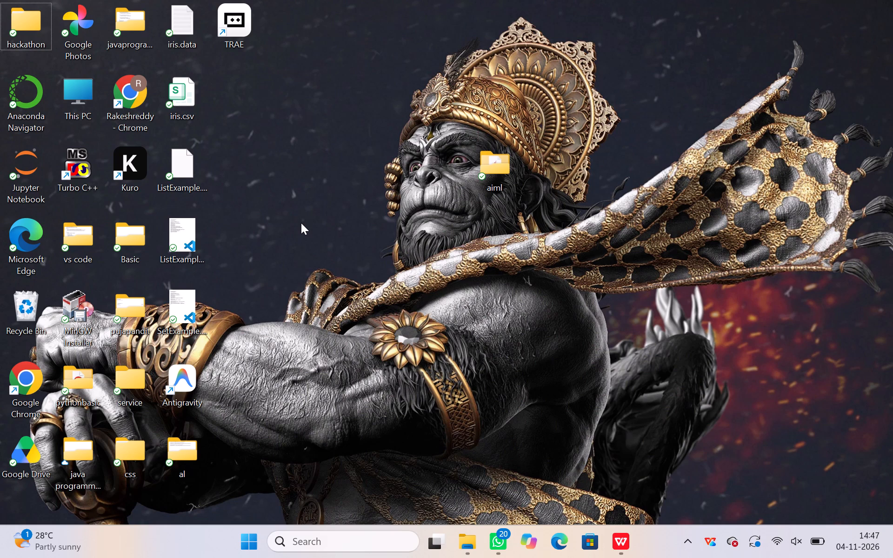
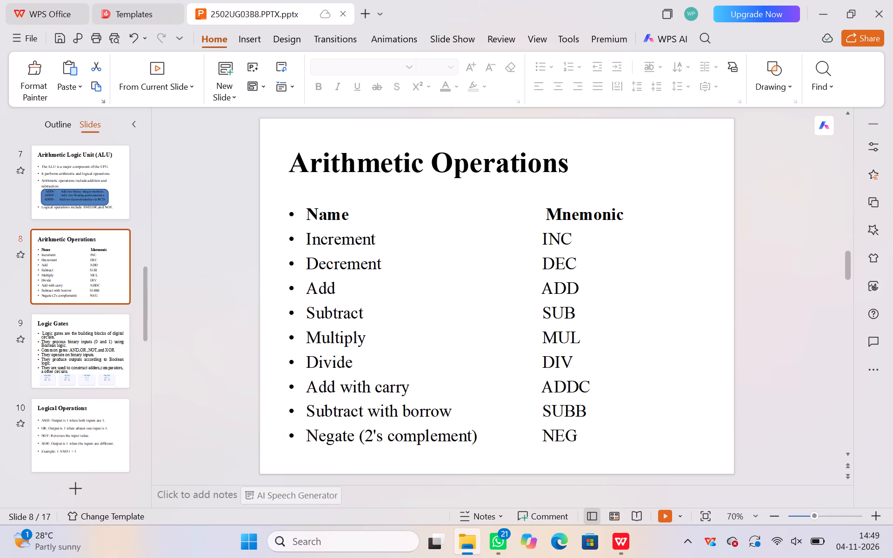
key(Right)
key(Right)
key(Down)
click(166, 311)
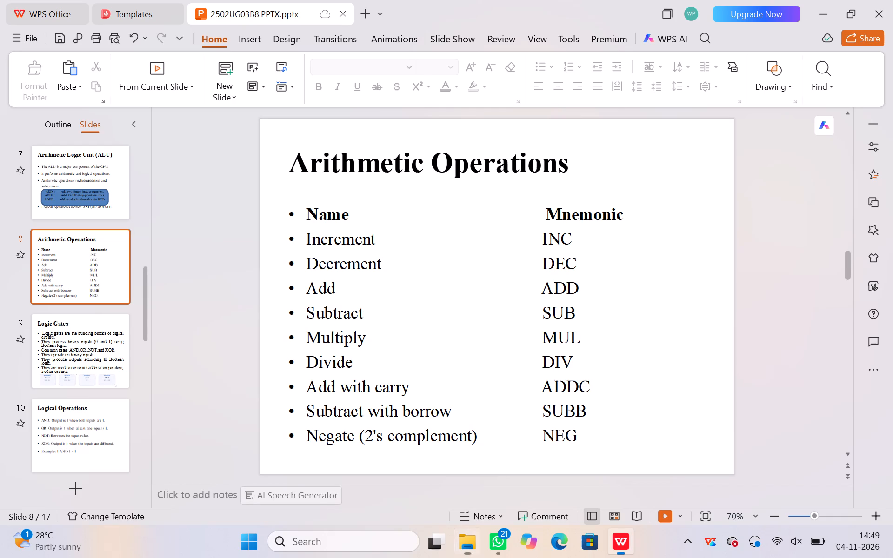
Go to slide 9, Logic Gates, and look over its bullet text and the gate boxes, checking against the neighbouring slides.
key(Up)
key(Right)
key(Right)
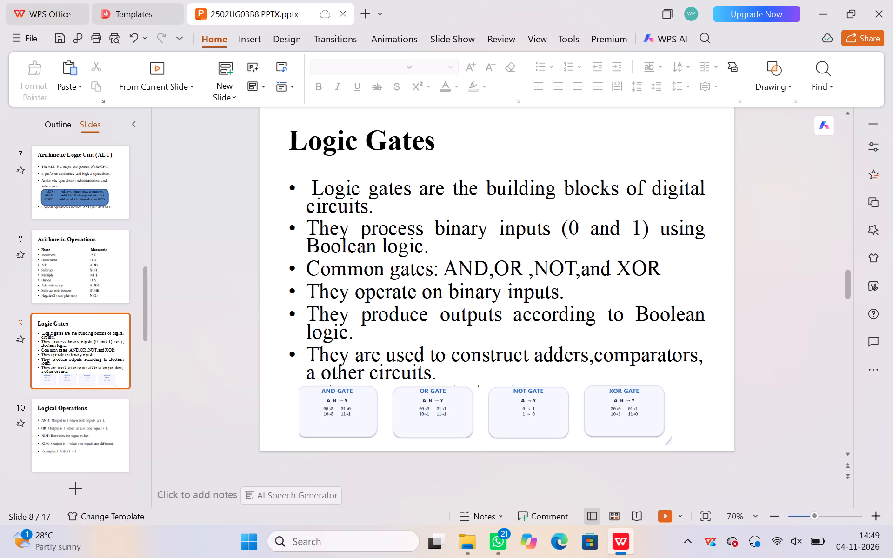
key(Right)
key(Left)
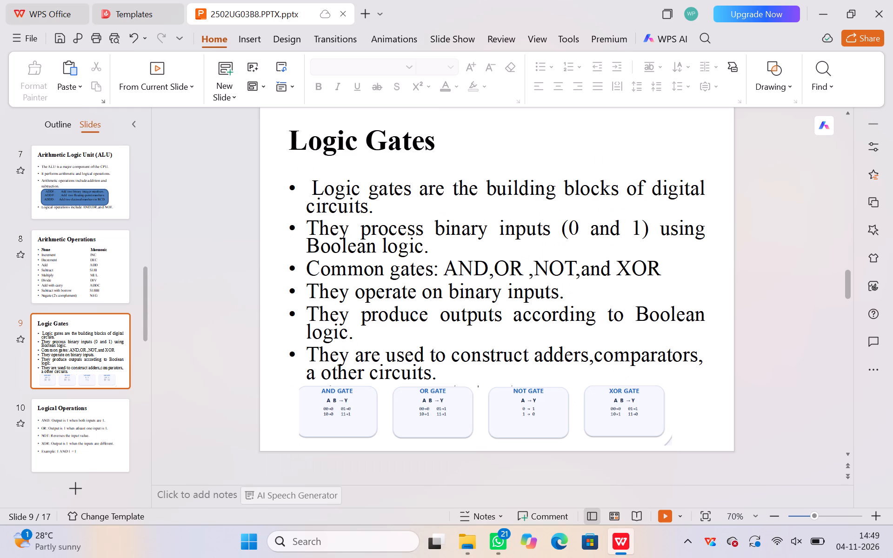
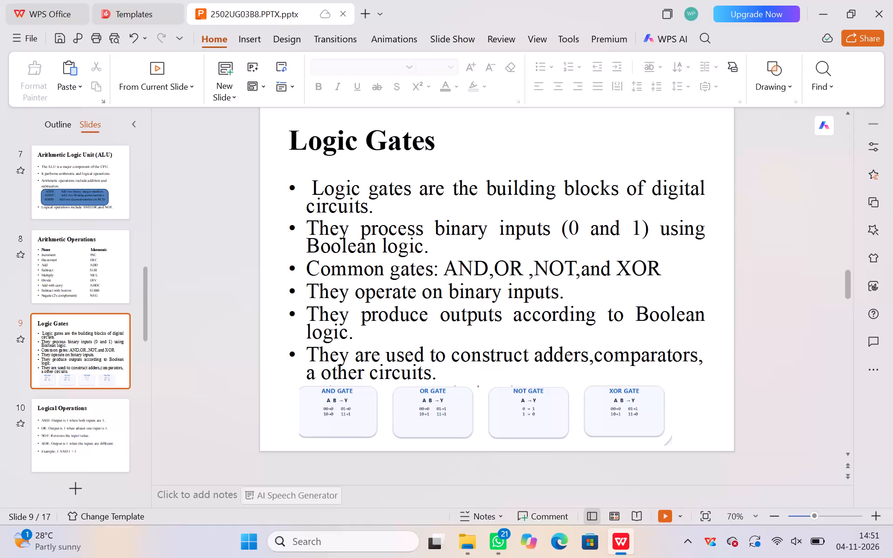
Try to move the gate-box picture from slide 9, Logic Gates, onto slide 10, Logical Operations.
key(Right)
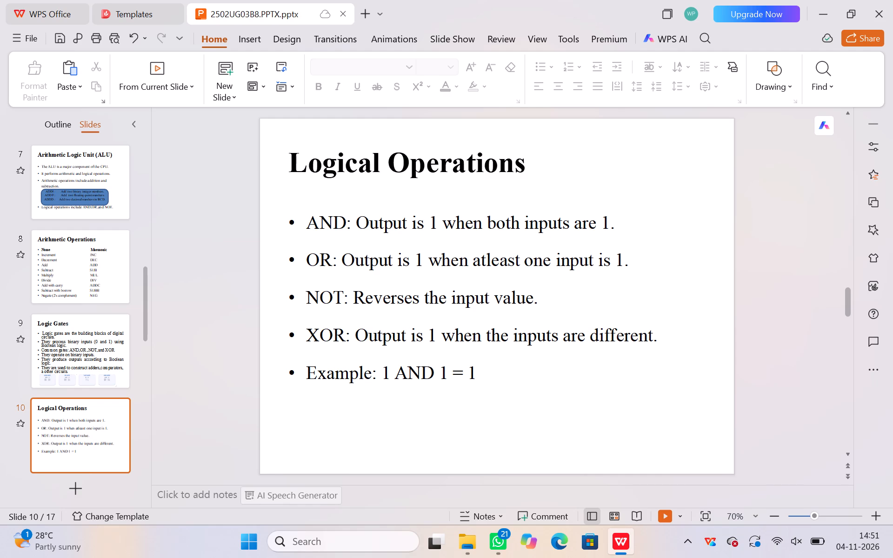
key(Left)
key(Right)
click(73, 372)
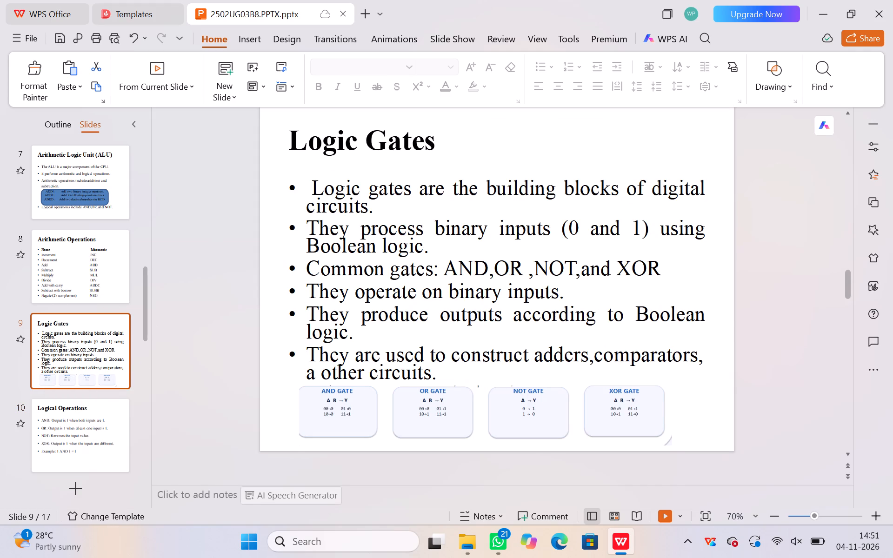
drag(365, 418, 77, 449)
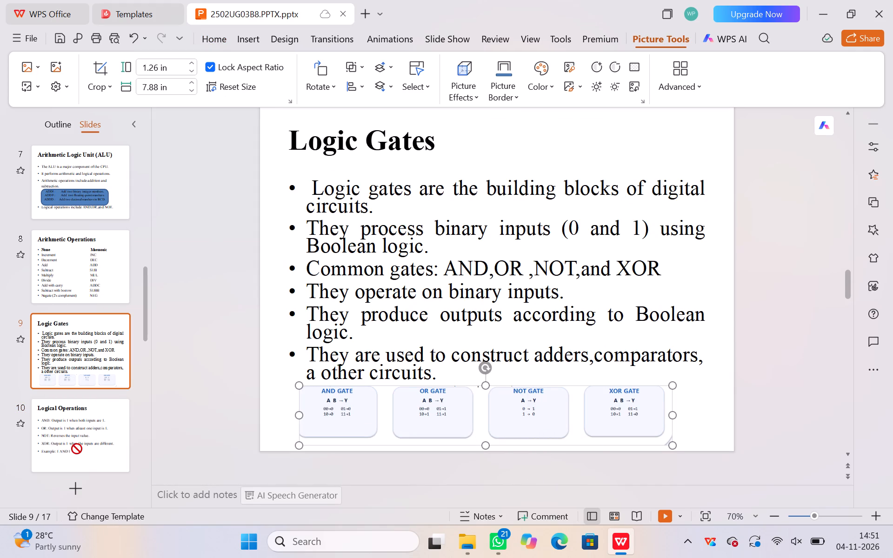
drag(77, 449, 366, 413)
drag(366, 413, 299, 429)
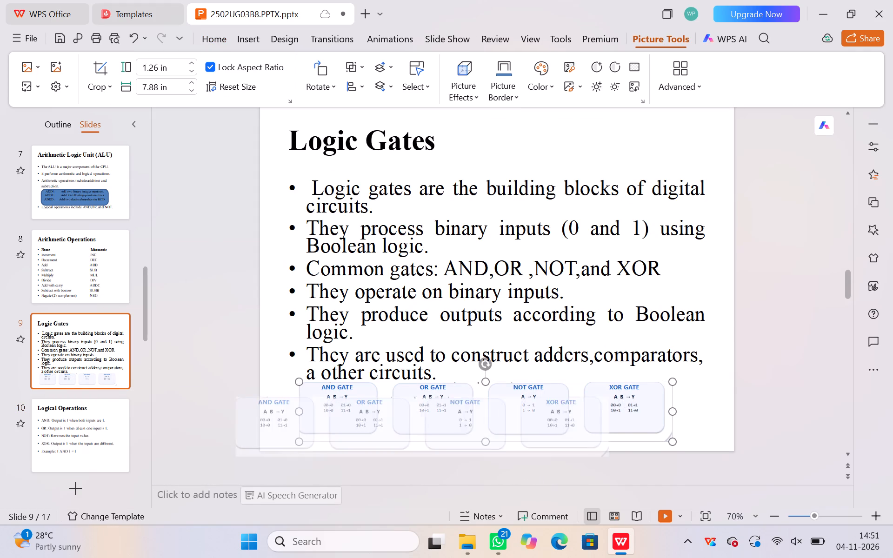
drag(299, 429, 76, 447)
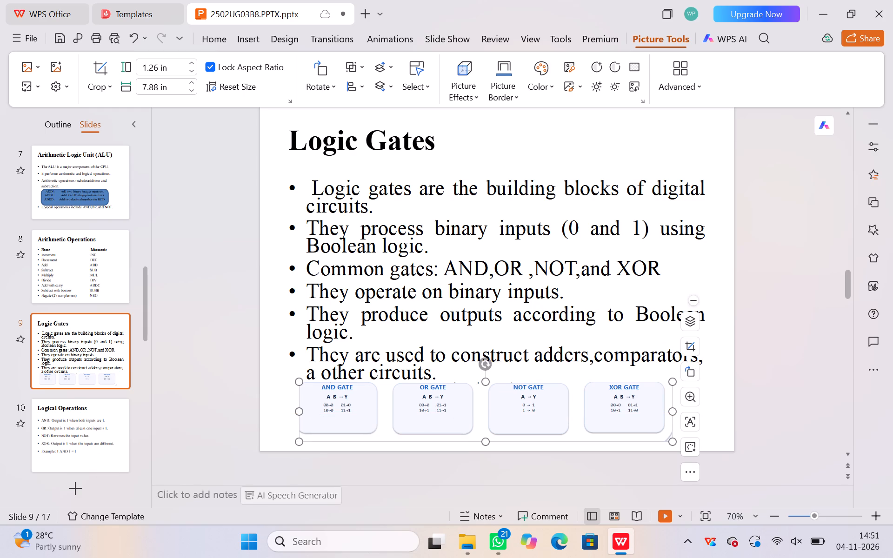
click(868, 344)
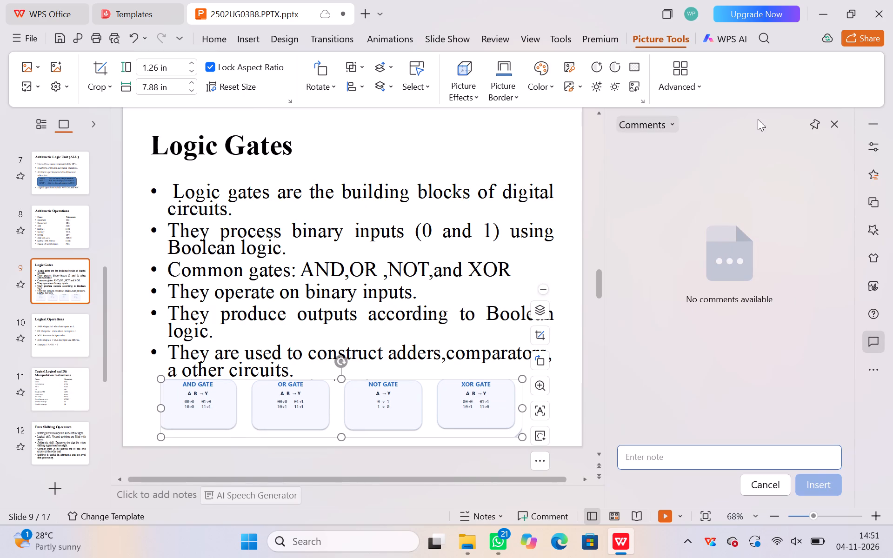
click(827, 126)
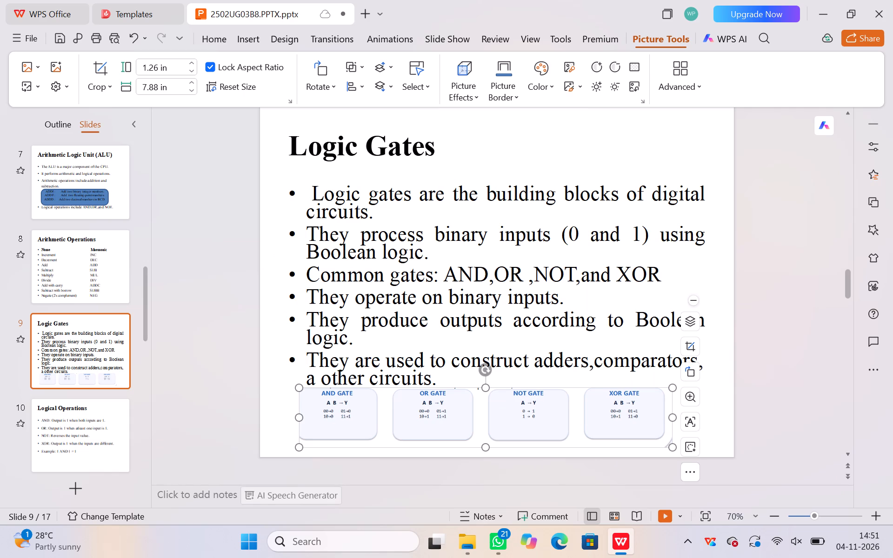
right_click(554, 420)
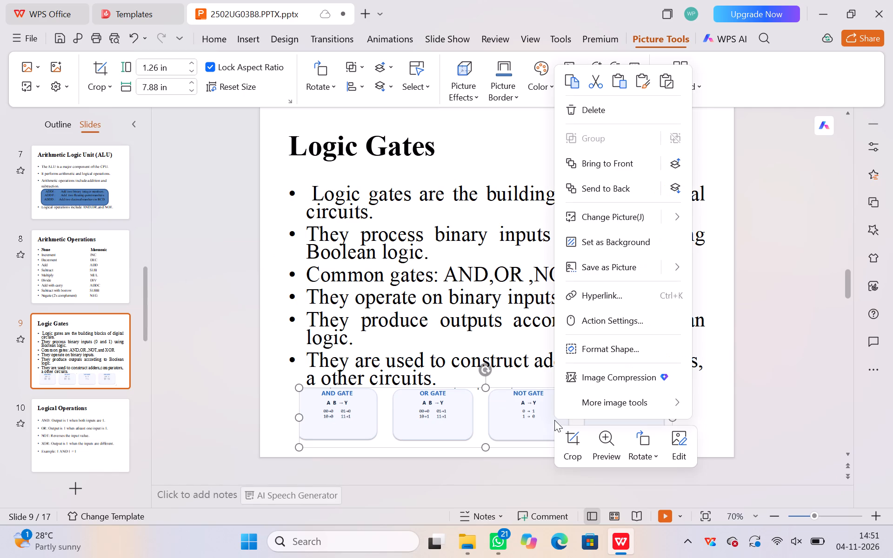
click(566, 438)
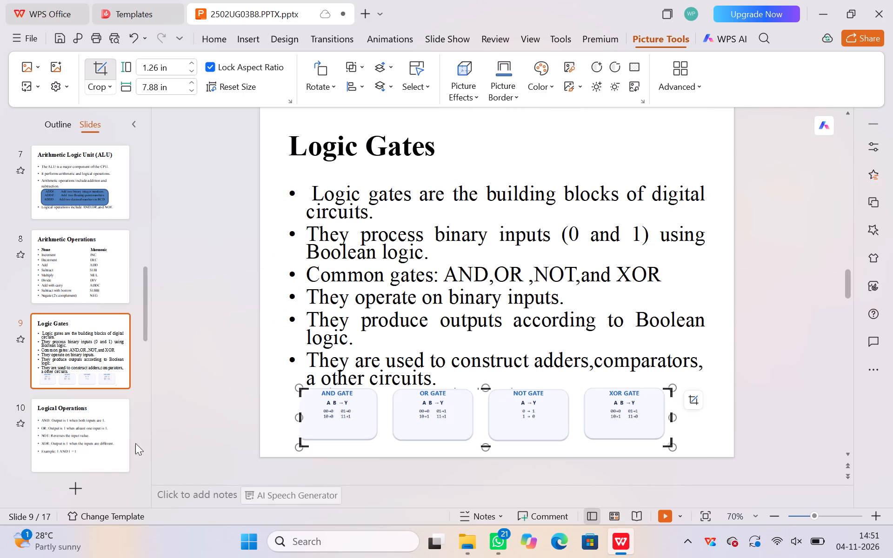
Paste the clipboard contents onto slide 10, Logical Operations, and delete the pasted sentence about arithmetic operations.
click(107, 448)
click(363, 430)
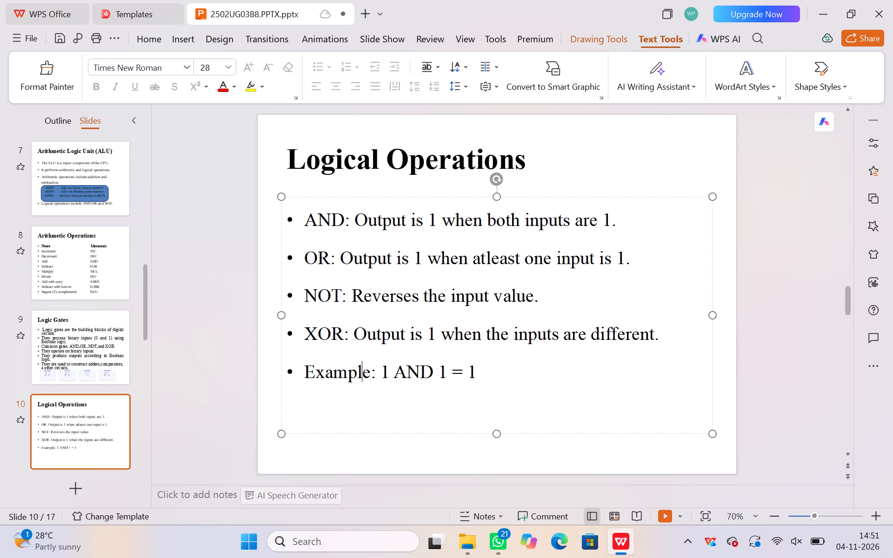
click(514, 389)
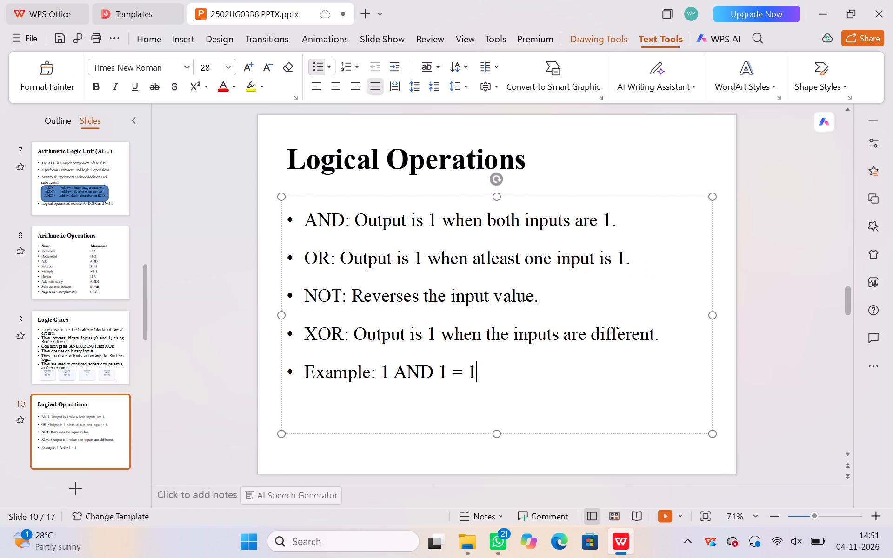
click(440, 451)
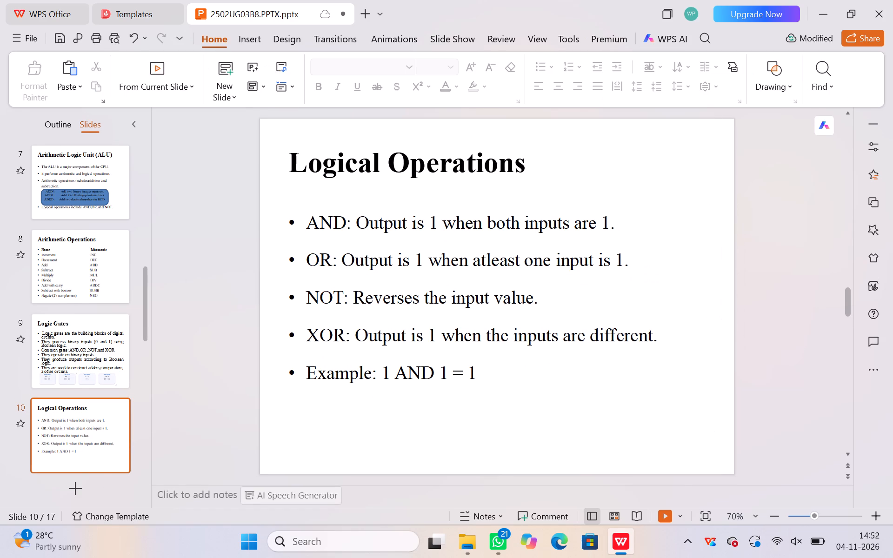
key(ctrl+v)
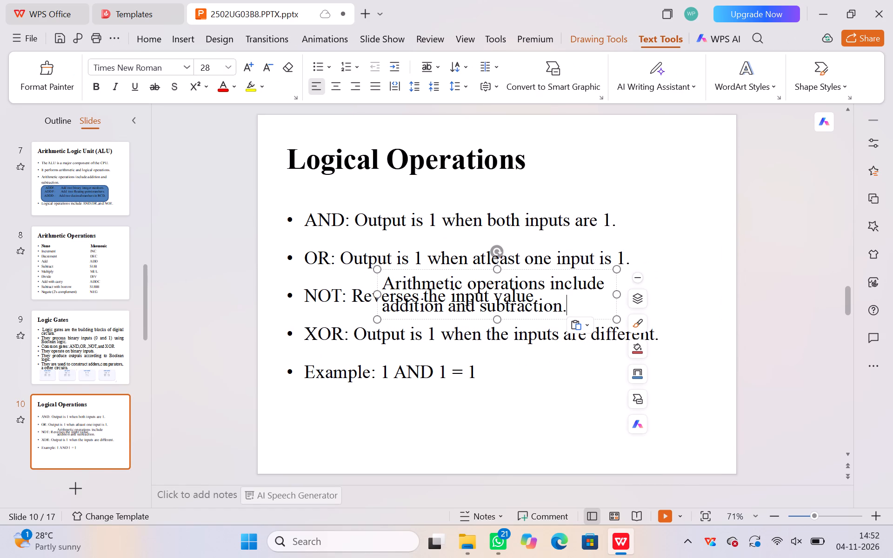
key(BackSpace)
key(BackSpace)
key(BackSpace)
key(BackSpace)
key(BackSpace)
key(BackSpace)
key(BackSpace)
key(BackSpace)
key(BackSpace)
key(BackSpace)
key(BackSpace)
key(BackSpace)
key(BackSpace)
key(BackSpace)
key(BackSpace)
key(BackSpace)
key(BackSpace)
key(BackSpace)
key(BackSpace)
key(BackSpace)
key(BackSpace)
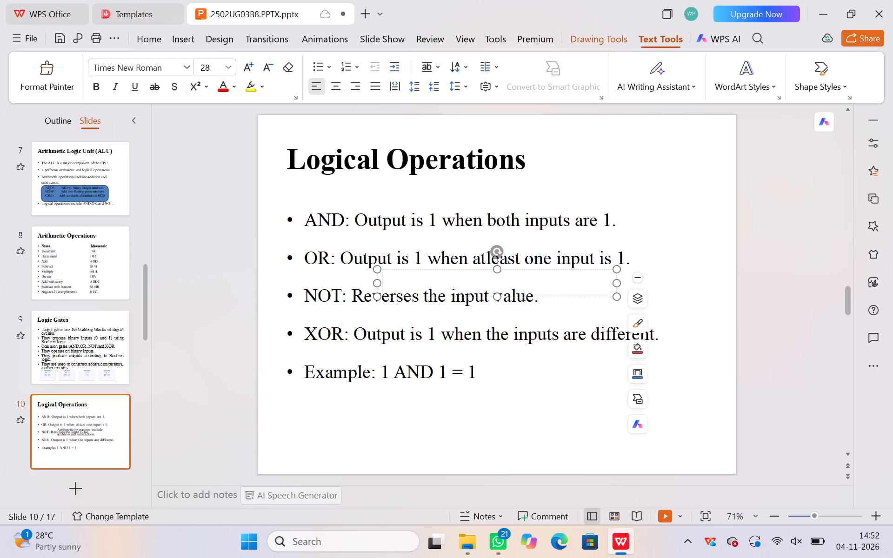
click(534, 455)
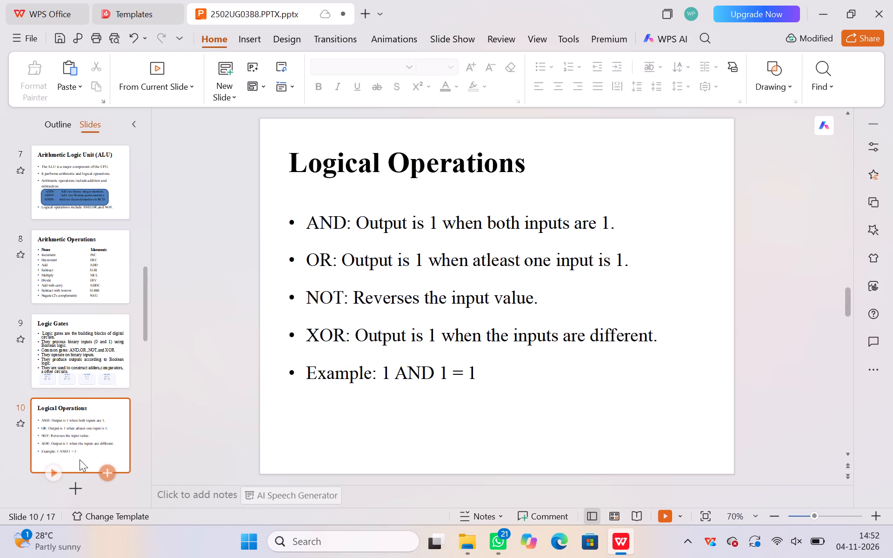
Copy the four-gate picture from slide 9, Logic Gates, and paste it below the bullets on slide 10, Logical Operations.
click(80, 344)
right_click(408, 420)
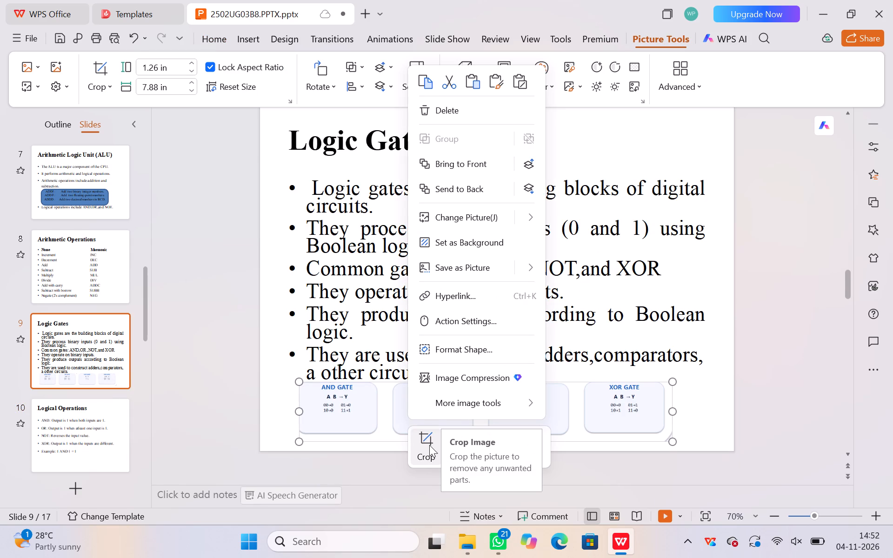
click(425, 82)
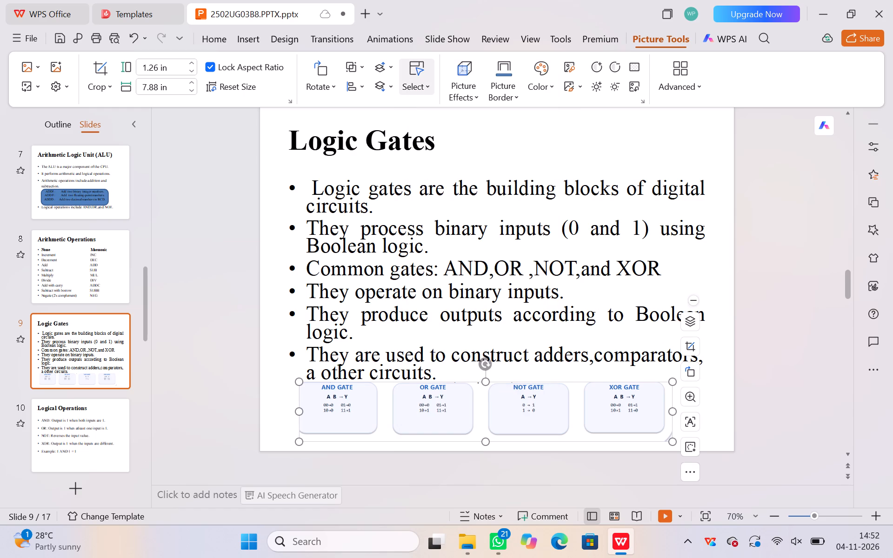
drag(414, 410, 88, 464)
click(88, 464)
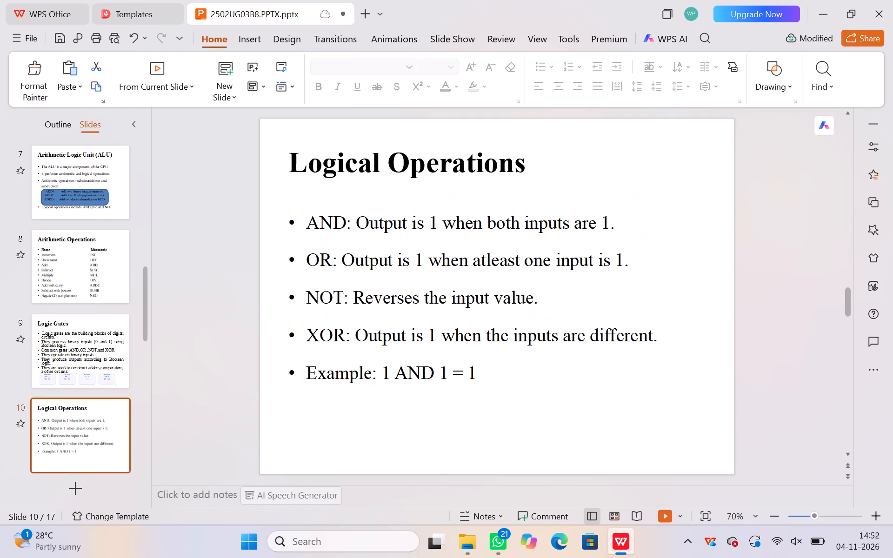
click(505, 394)
click(462, 440)
click(462, 440)
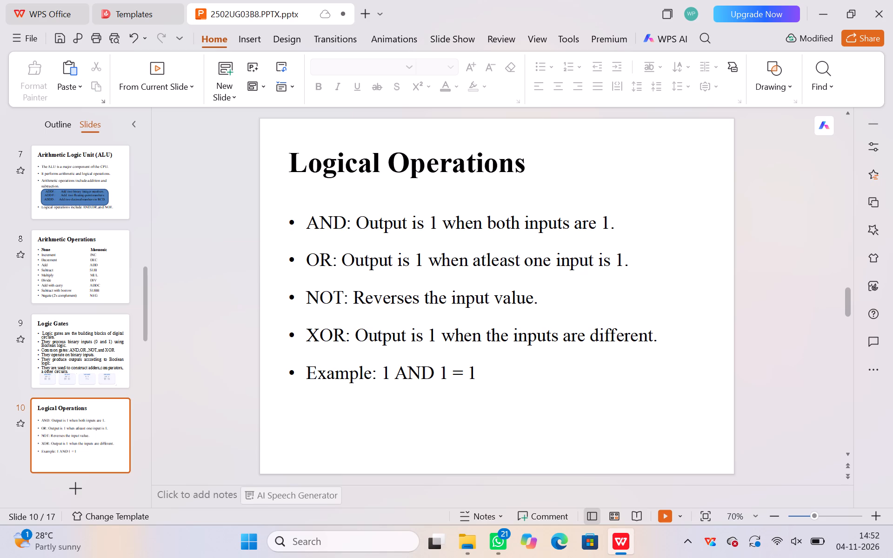
click(462, 440)
drag(462, 440, 488, 457)
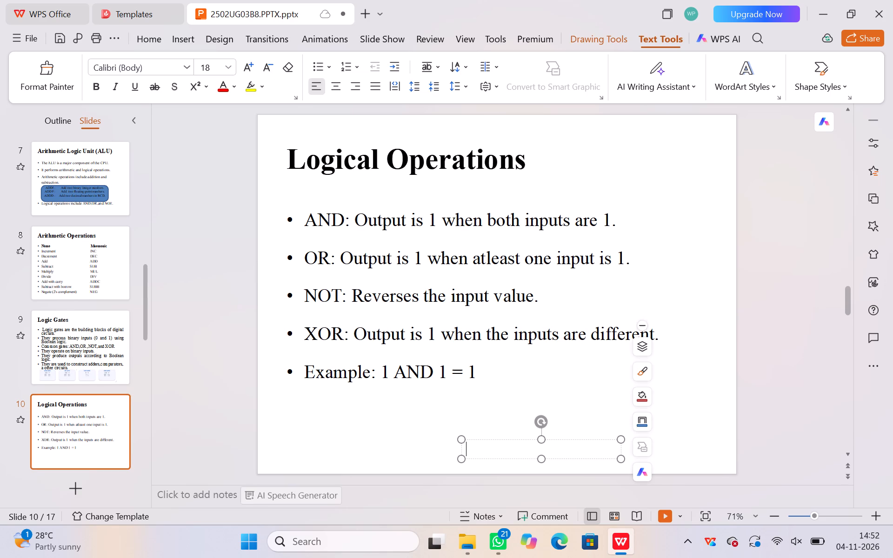
drag(488, 457, 500, 450)
ctrl+click(500, 450)
key(ctrl+v)
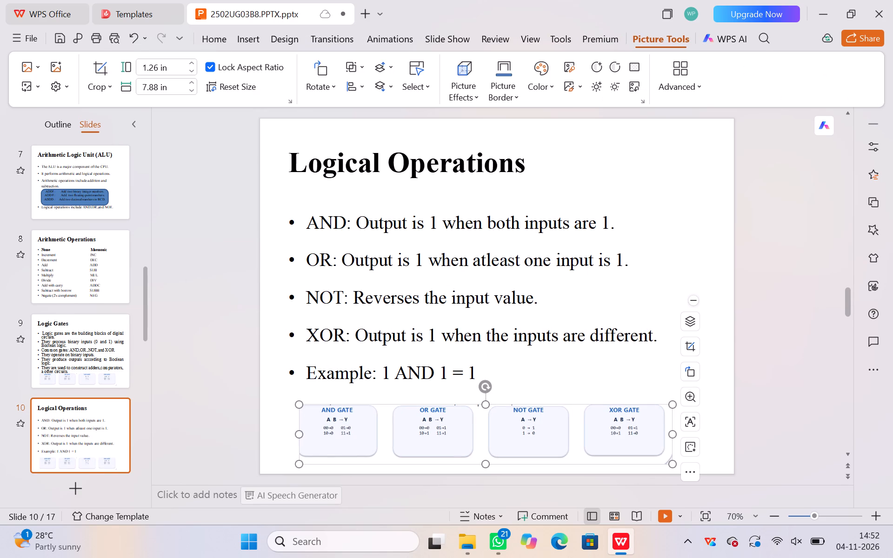
Enlarge the gate picture on slide 10 to about 10.07 in wide and 1.38 in high, spanning the slide's full width.
drag(300, 432, 293, 424)
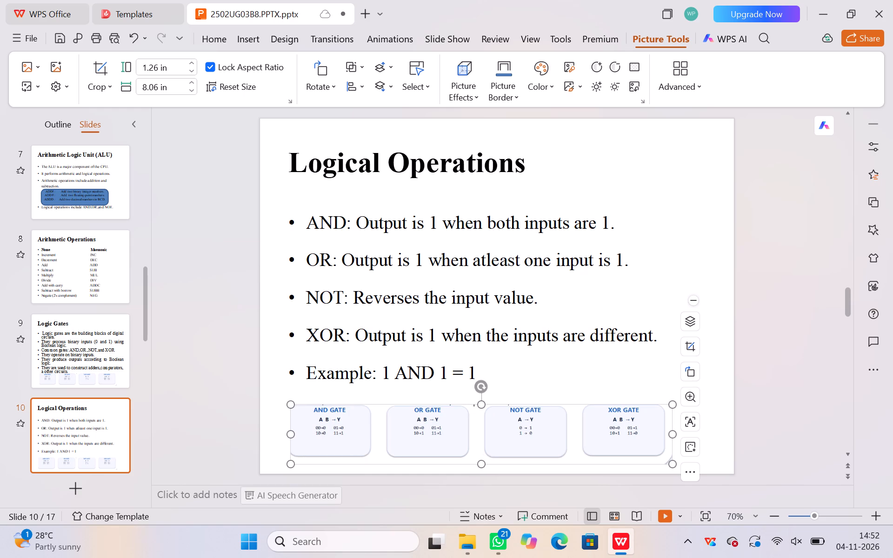
drag(289, 406, 304, 399)
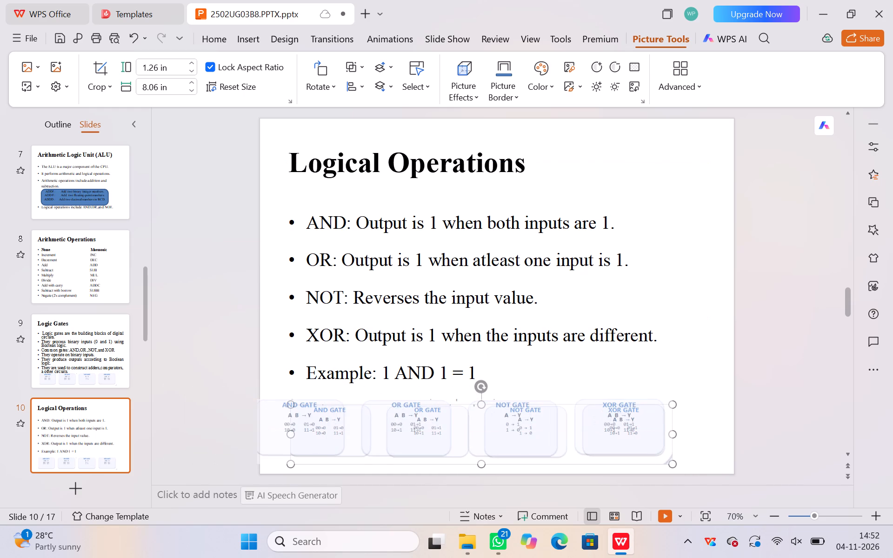
click(669, 431)
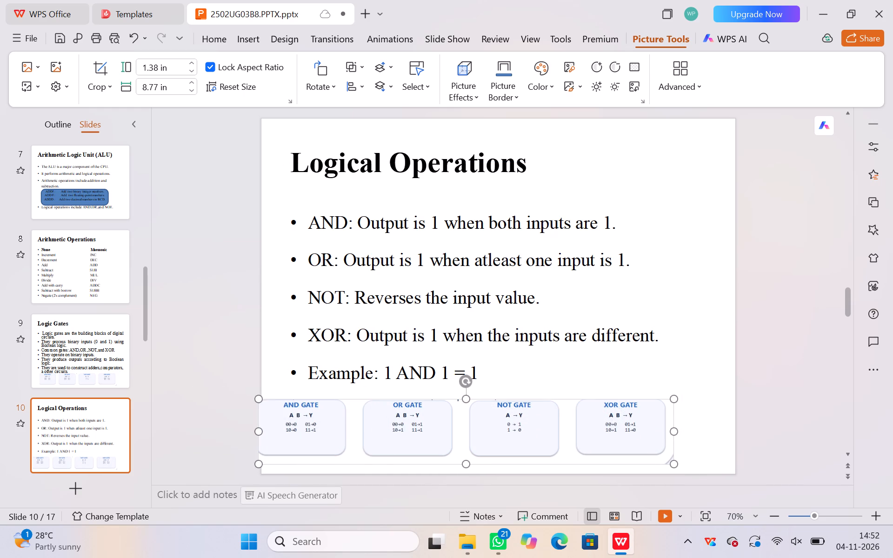
drag(673, 431, 701, 428)
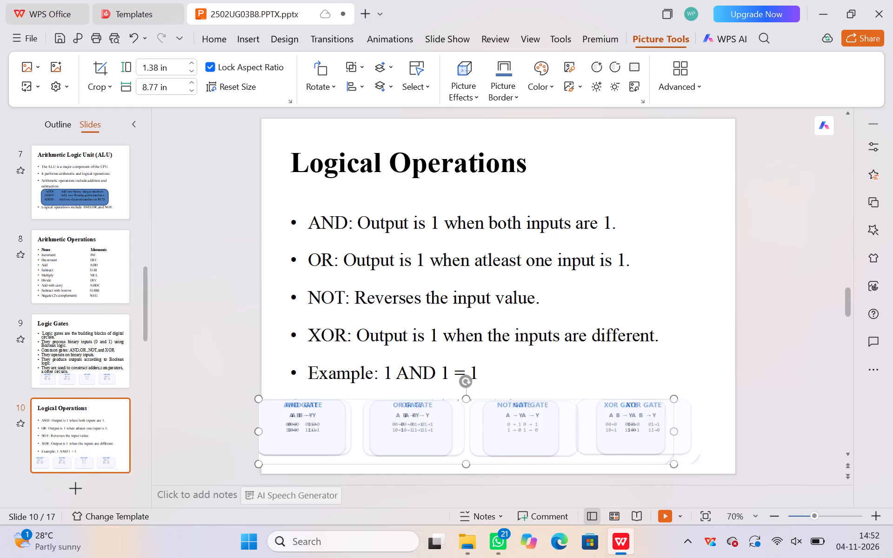
drag(701, 428, 787, 432)
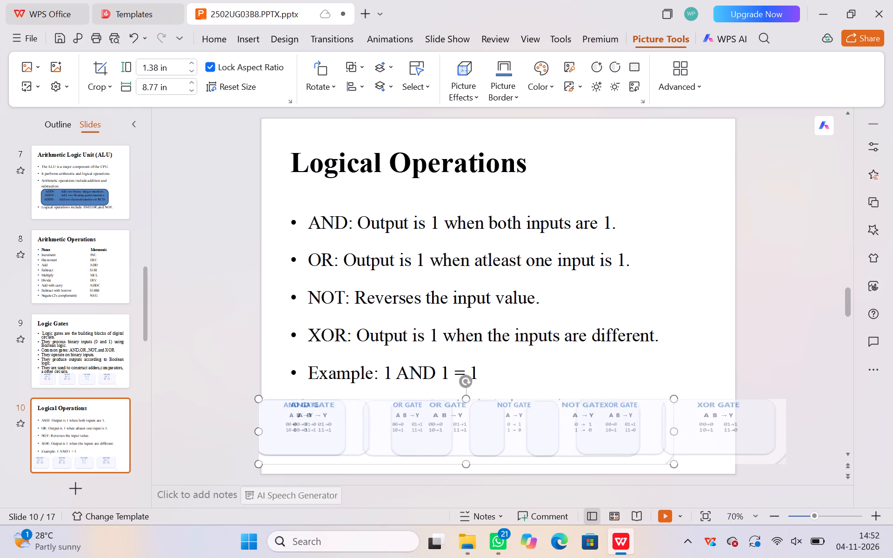
drag(787, 432, 736, 450)
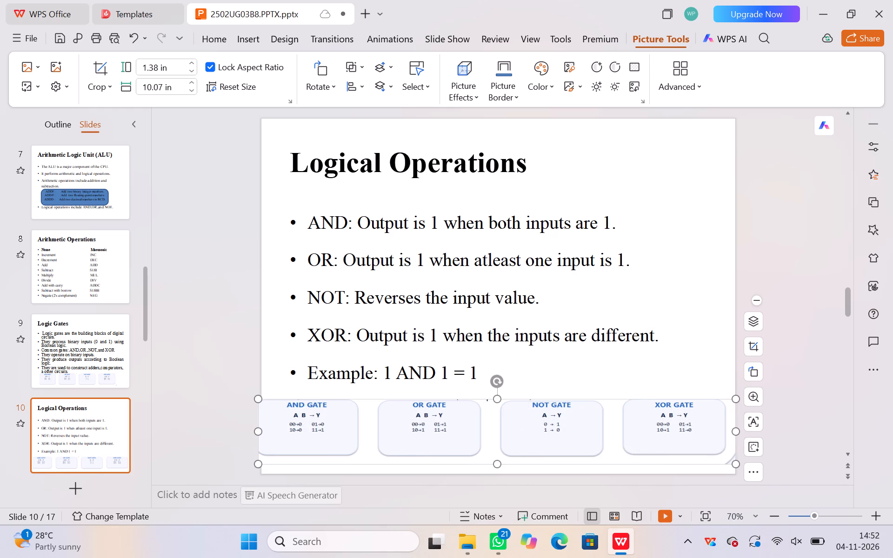
double_click(710, 460)
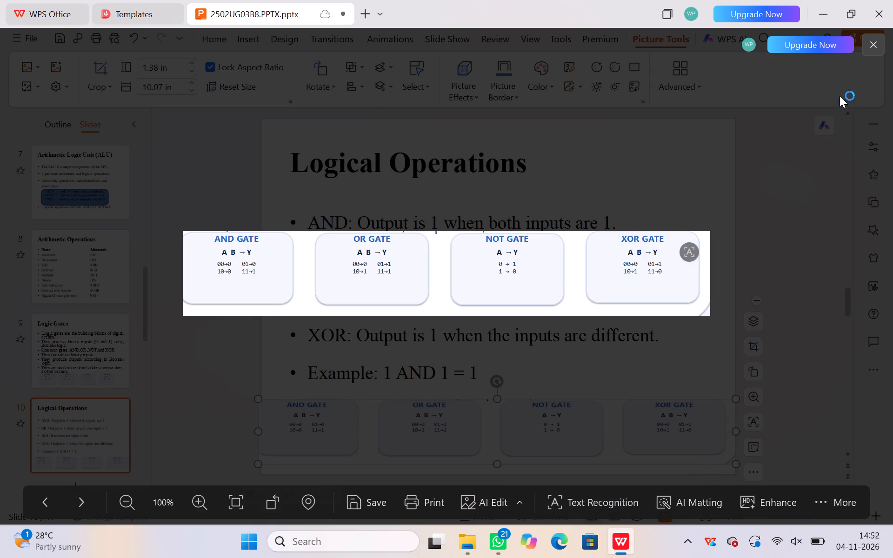
click(867, 48)
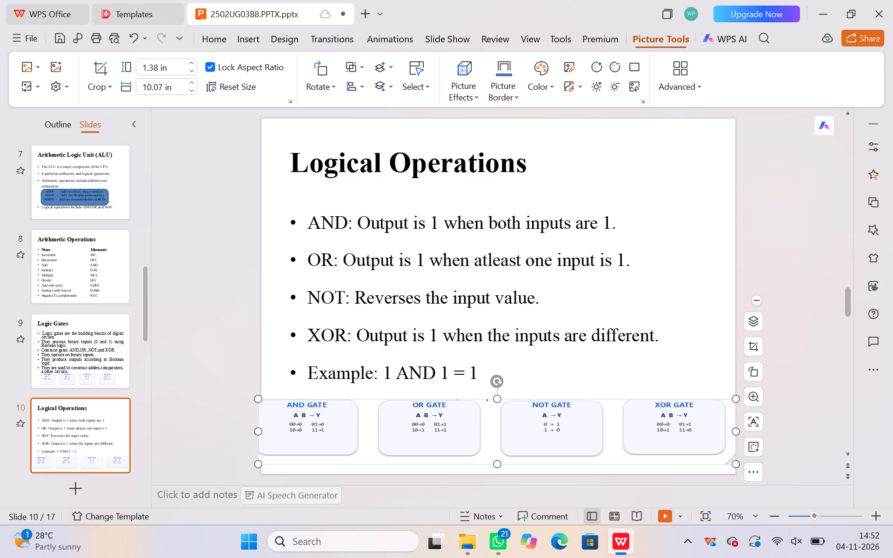
Stretch the gate picture to about 1.88 in high, from the slide's bottom edge up to just below the Example bullet.
drag(495, 465, 496, 473)
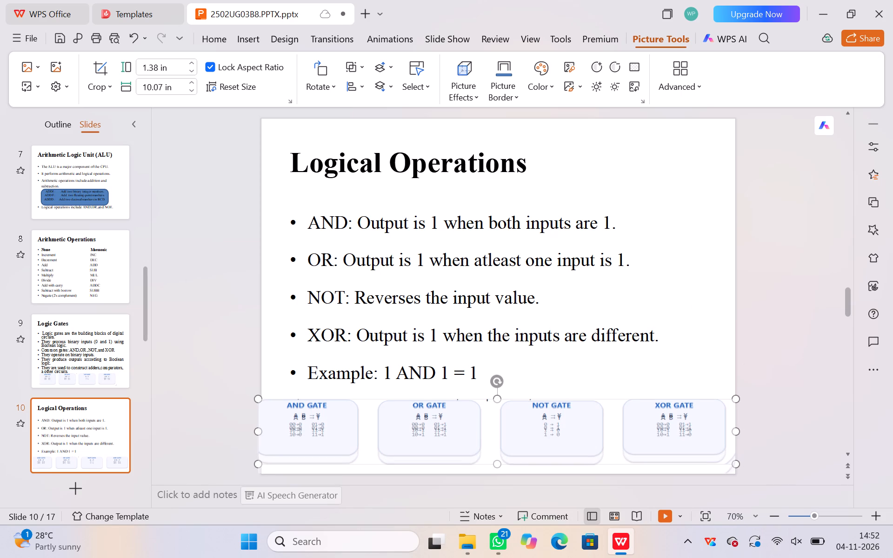
drag(496, 473, 496, 474)
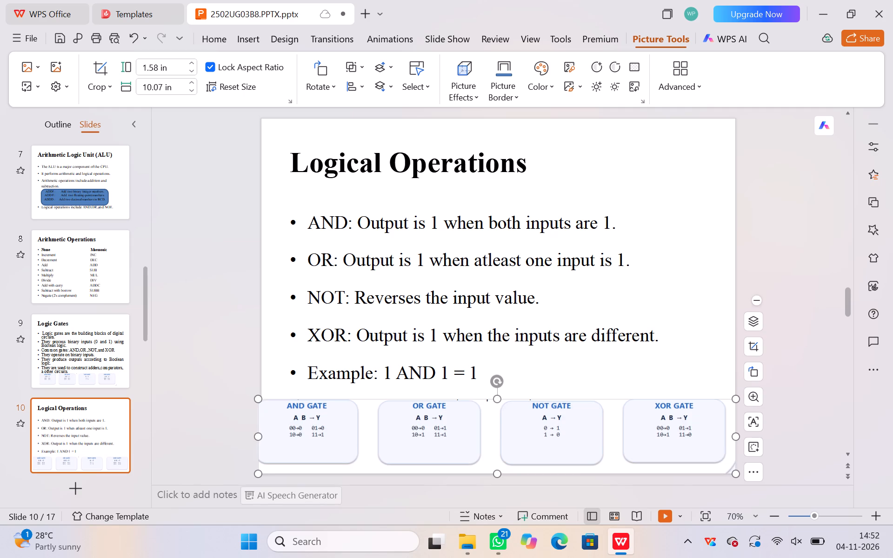
drag(496, 396, 497, 382)
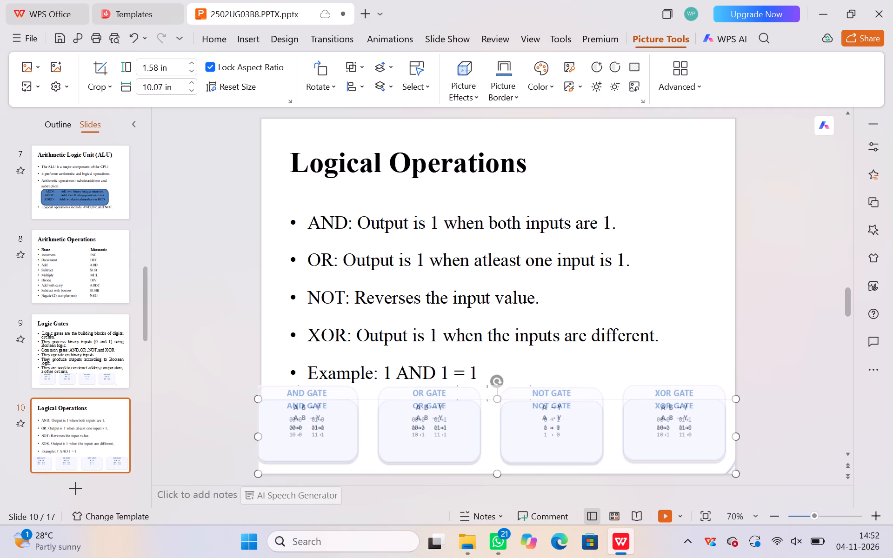
click(230, 441)
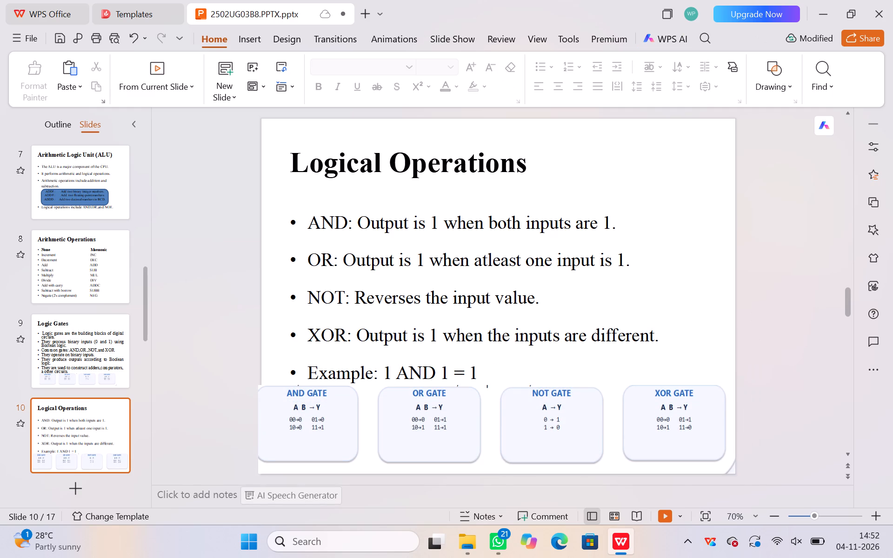
Narrow the gate picture on slide 10 to about 10.02 in wide so its sides align with the slide's edges.
click(307, 433)
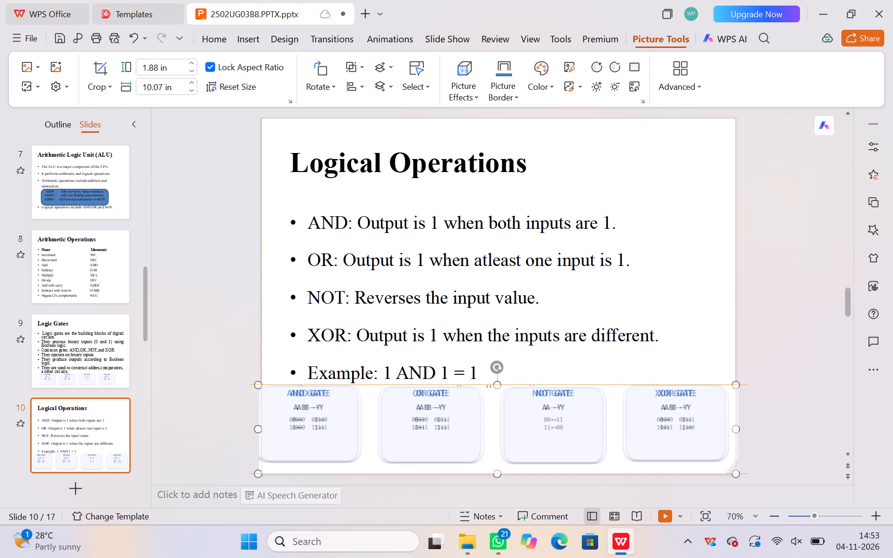
click(737, 428)
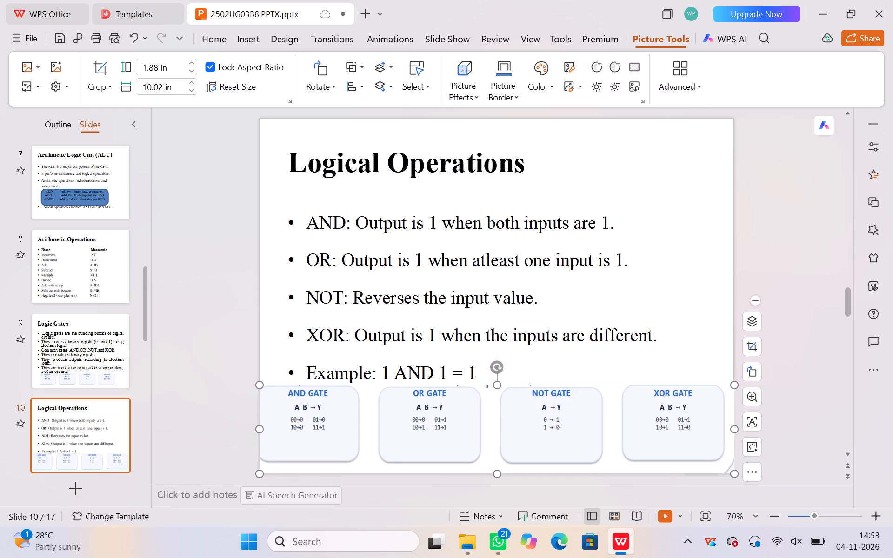
Cut the four-gate picture out of slide 9, Logic Gates.
click(76, 338)
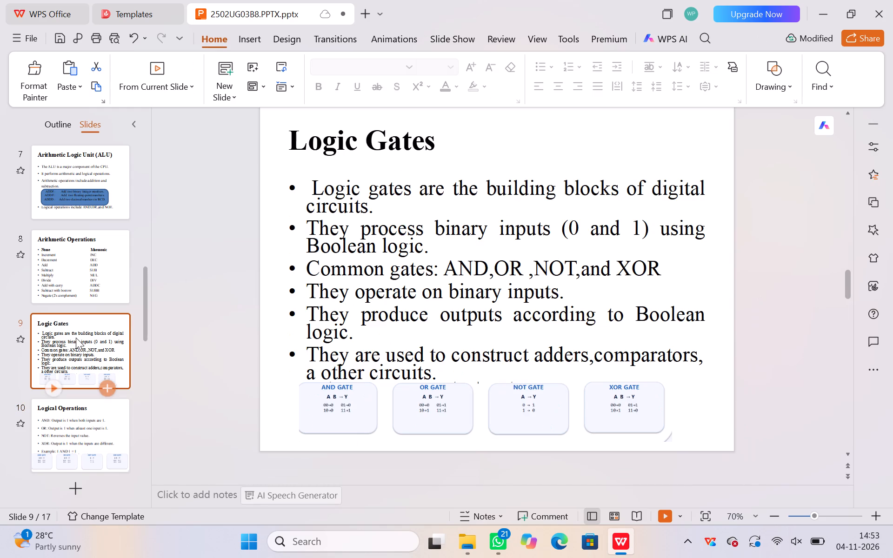
click(401, 432)
right_click(401, 432)
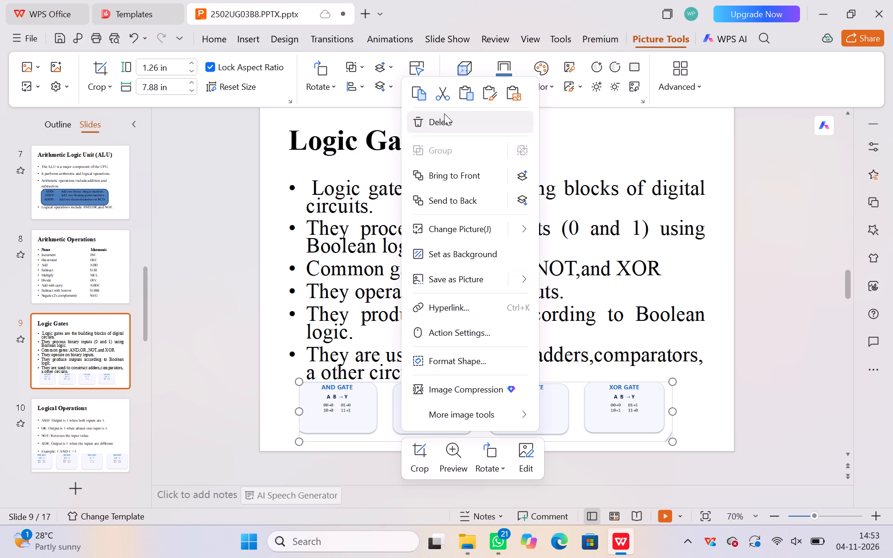
click(439, 99)
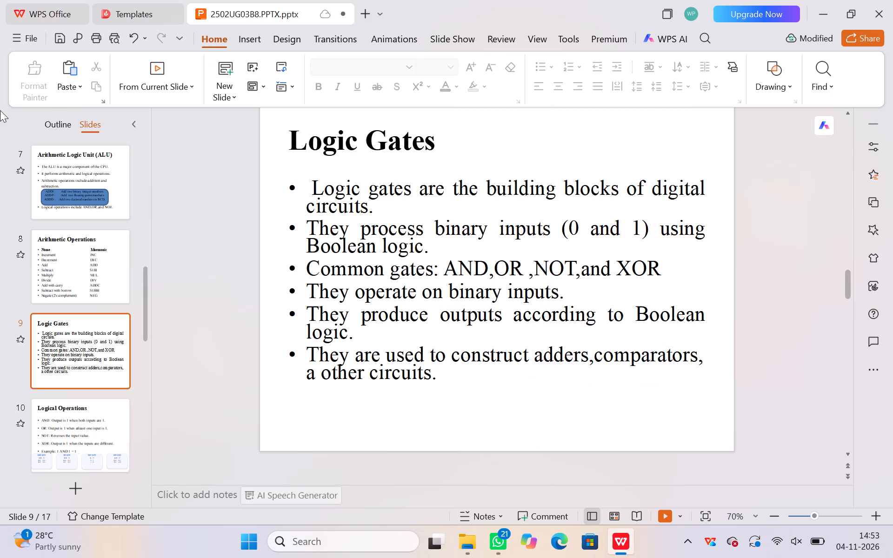
Save the presentation.
drag(31, 26, 28, 37)
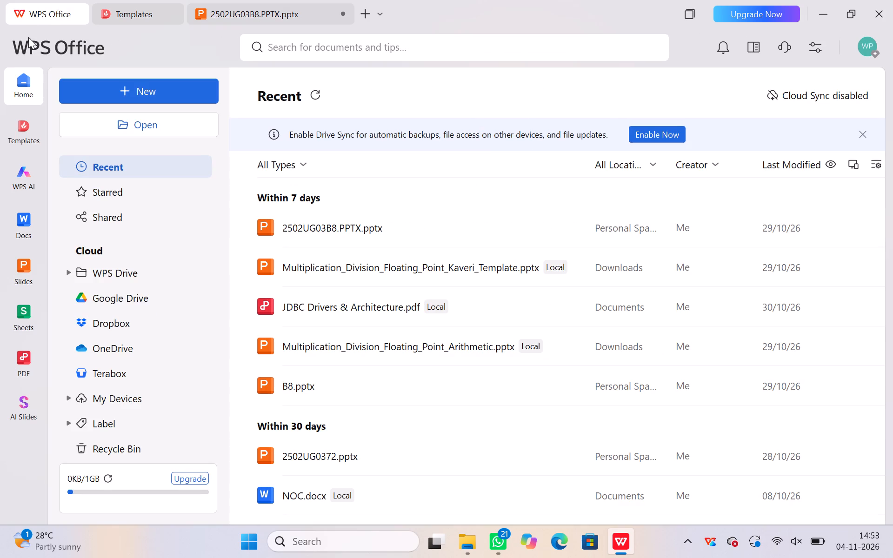
click(247, 12)
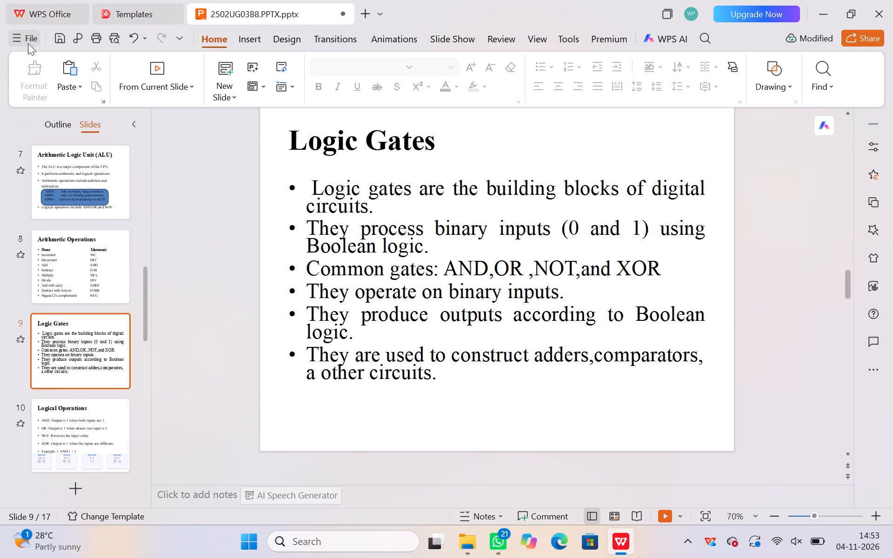
click(33, 39)
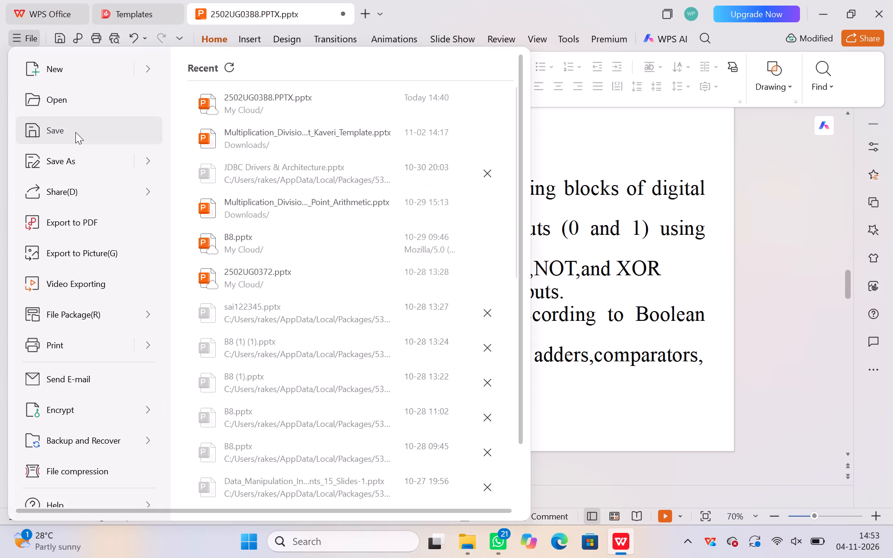
click(75, 124)
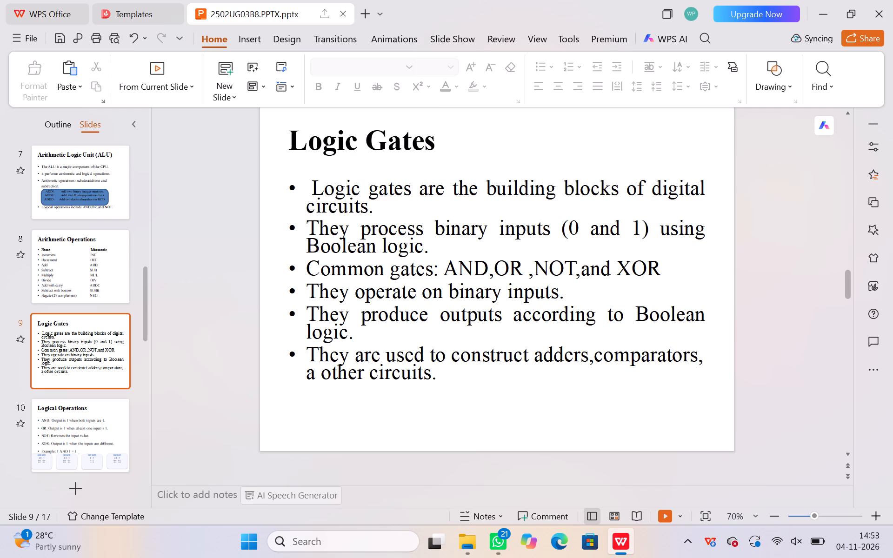
Nudge the gate picture on slide 10 into place, flush with the slide's side and bottom edges below the Example bullet.
key(Right)
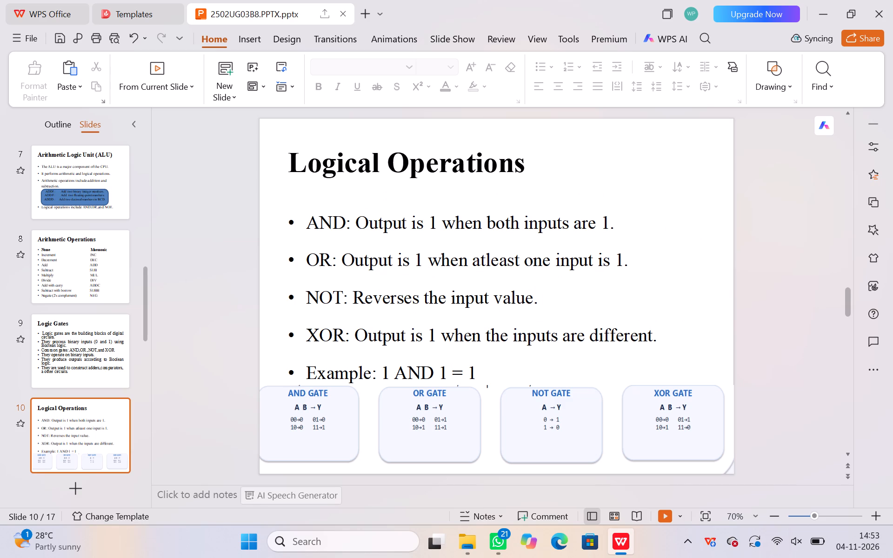
drag(510, 429, 498, 435)
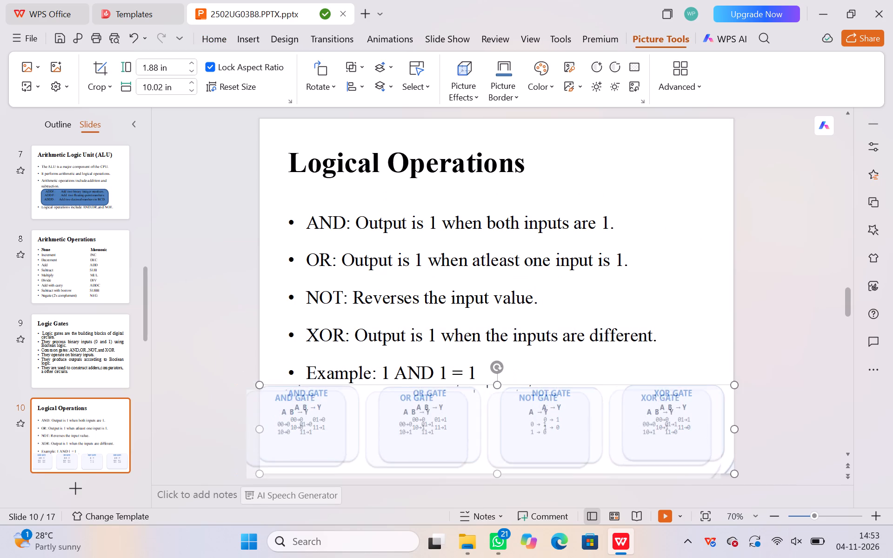
drag(498, 435, 503, 427)
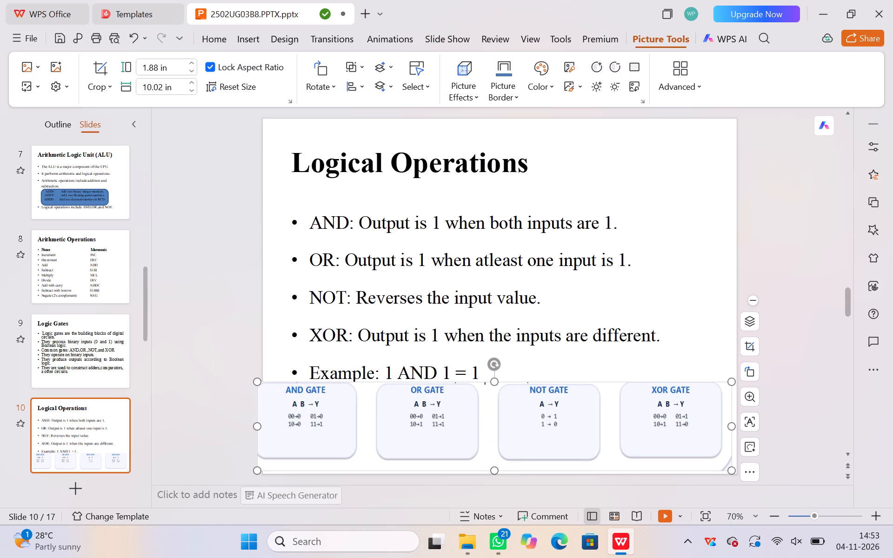
drag(415, 419, 415, 419)
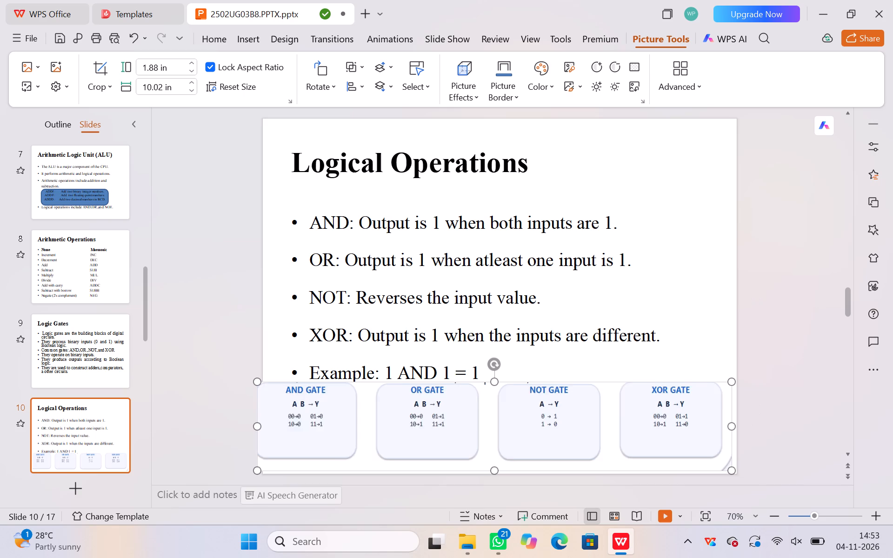
drag(415, 419, 422, 424)
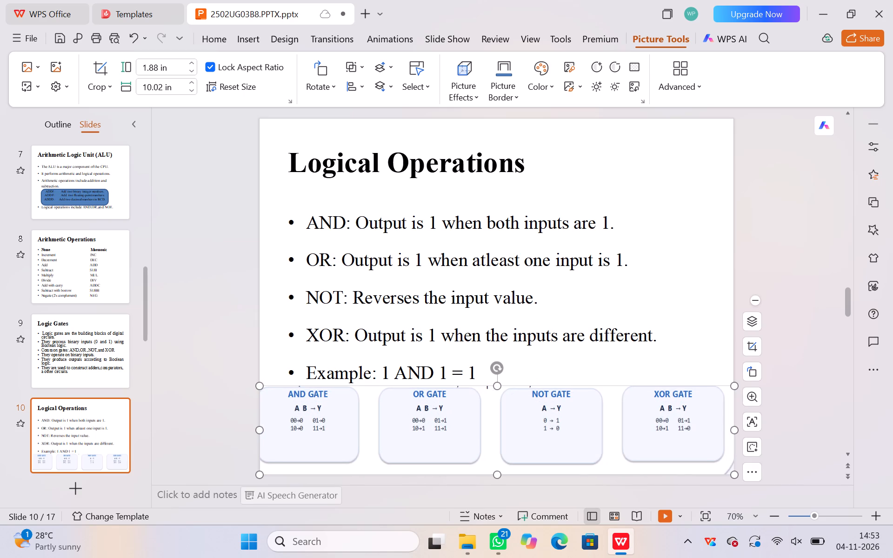
click(700, 328)
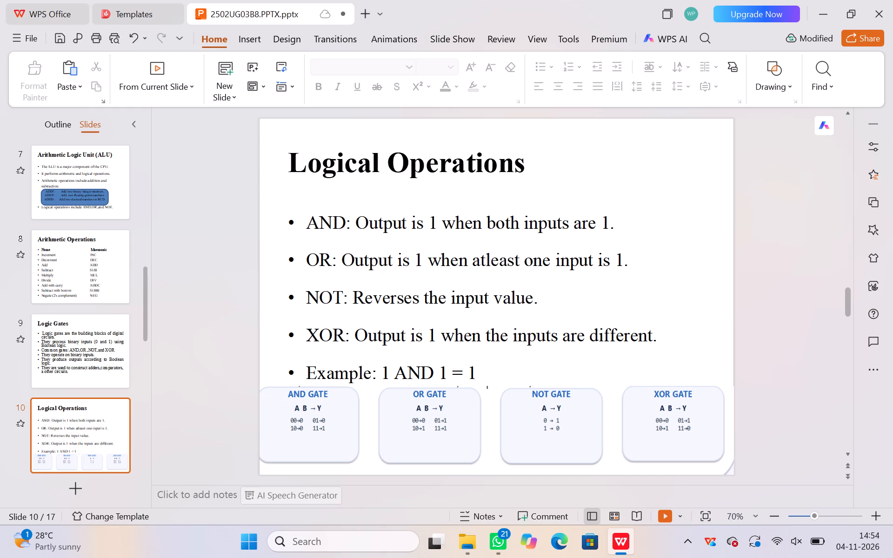
click(196, 323)
Examine slide 11, Typical Logical and Bit Manipulation Instructions.
key(Right)
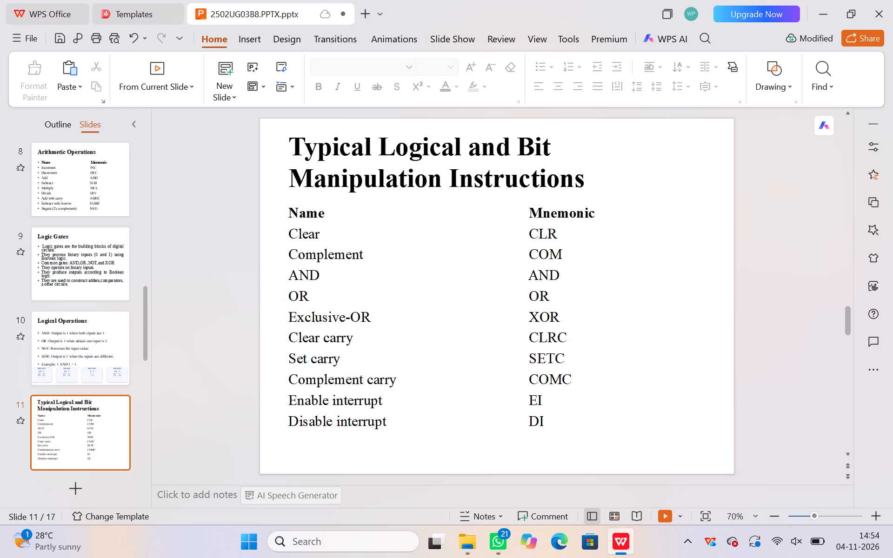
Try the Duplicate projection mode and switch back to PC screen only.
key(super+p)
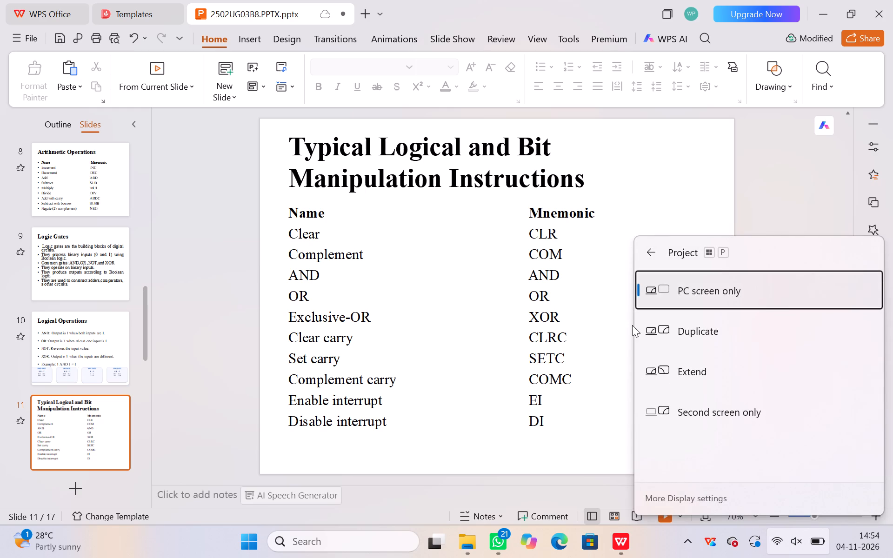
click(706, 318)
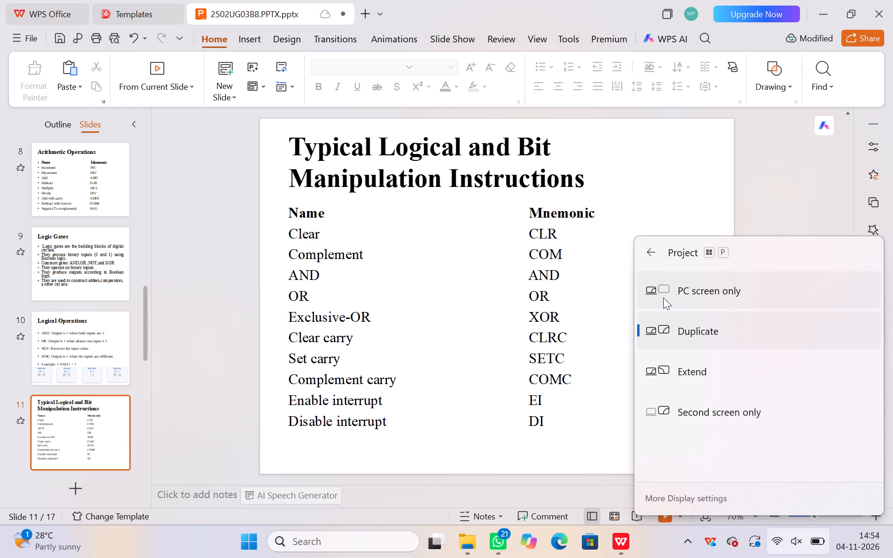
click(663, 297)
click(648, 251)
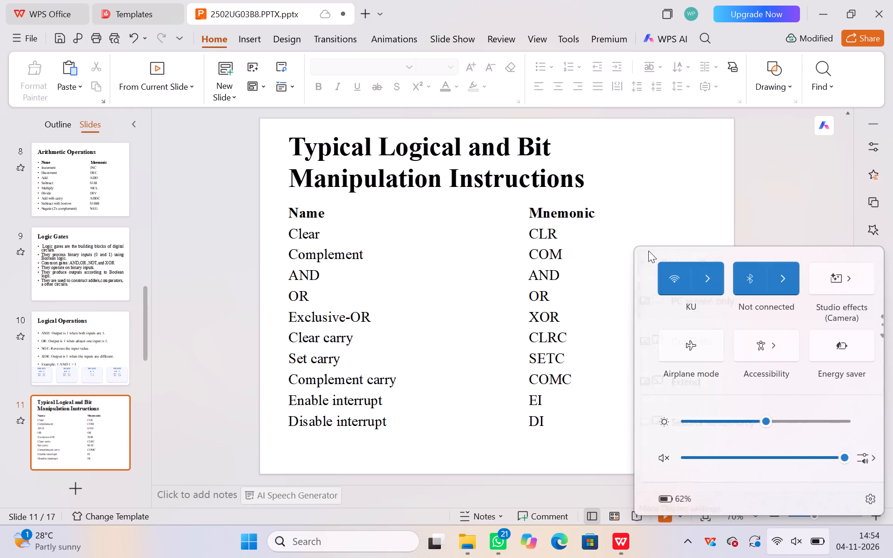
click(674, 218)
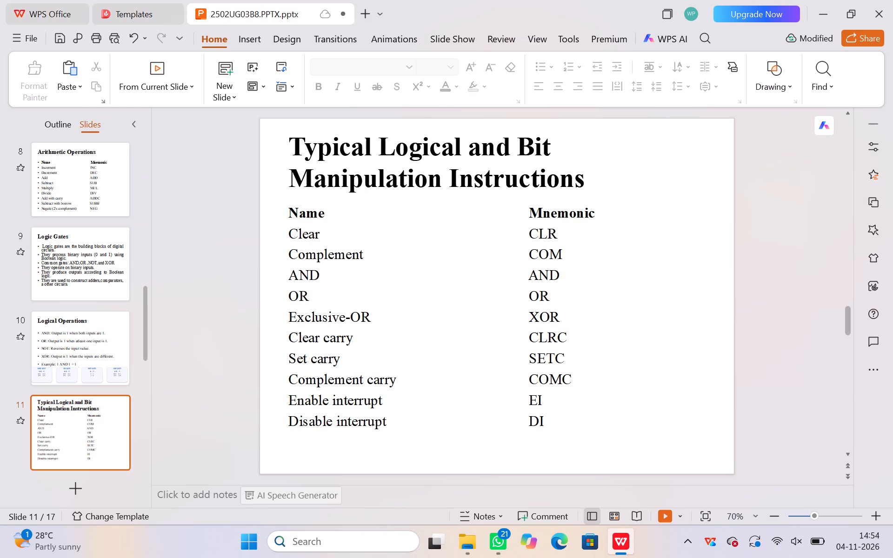
Look over slide 12, Data Shifting Operators, and slide 13, the status flags diagram.
key(Down)
key(Down)
key(Up)
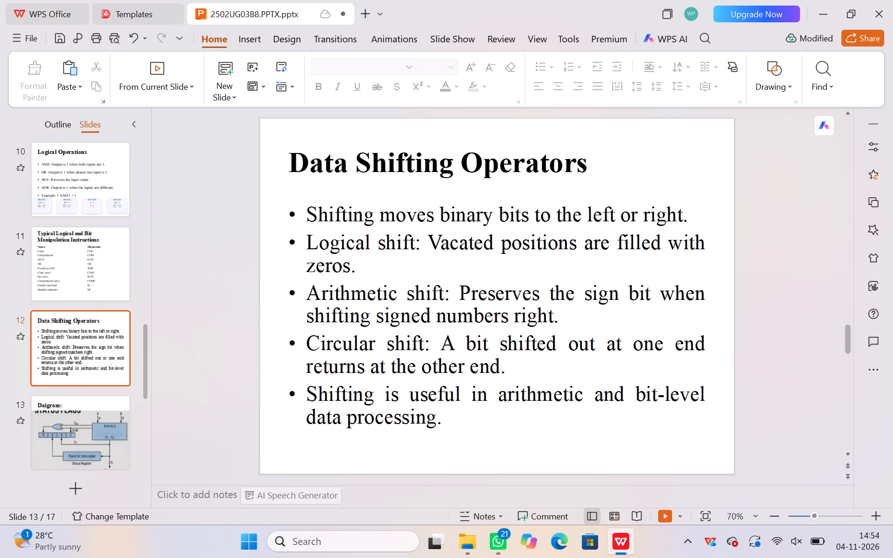
key(Down)
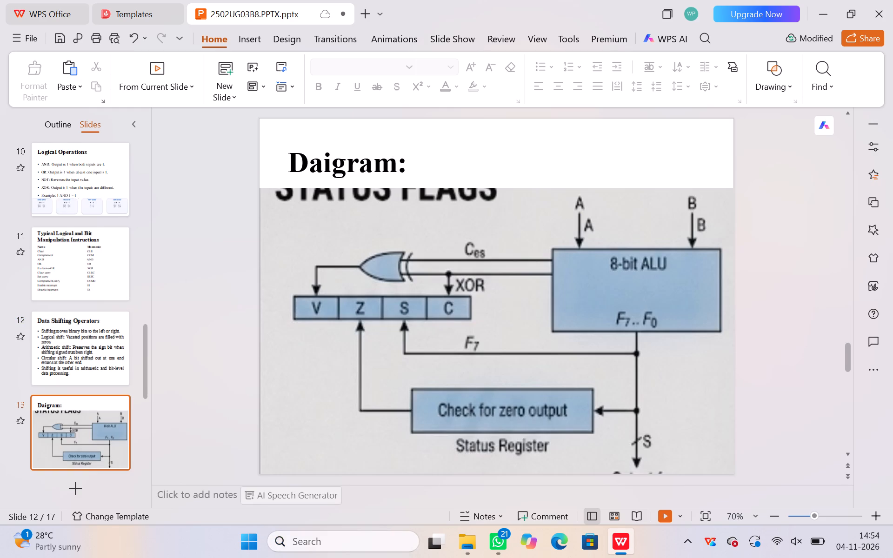
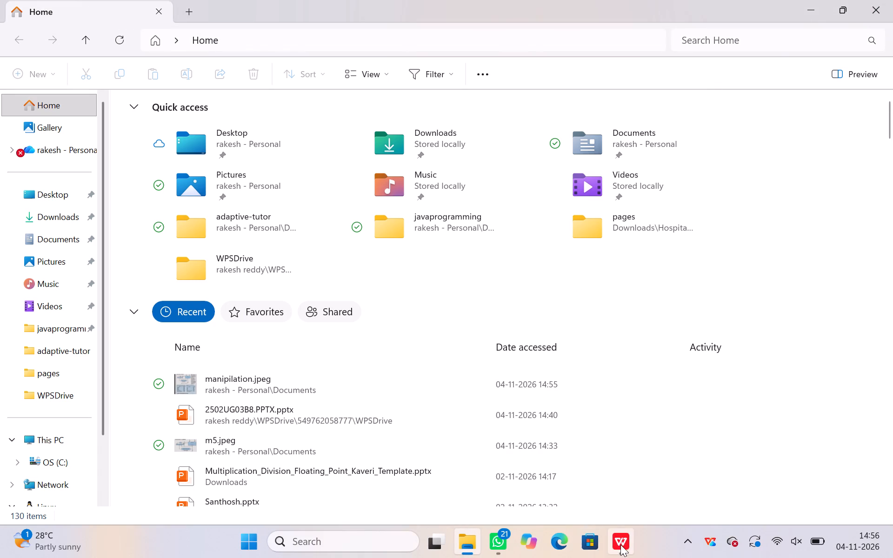
Switch back to the presentation in WPS Office and view slide 12, Data Shifting Operators.
click(626, 458)
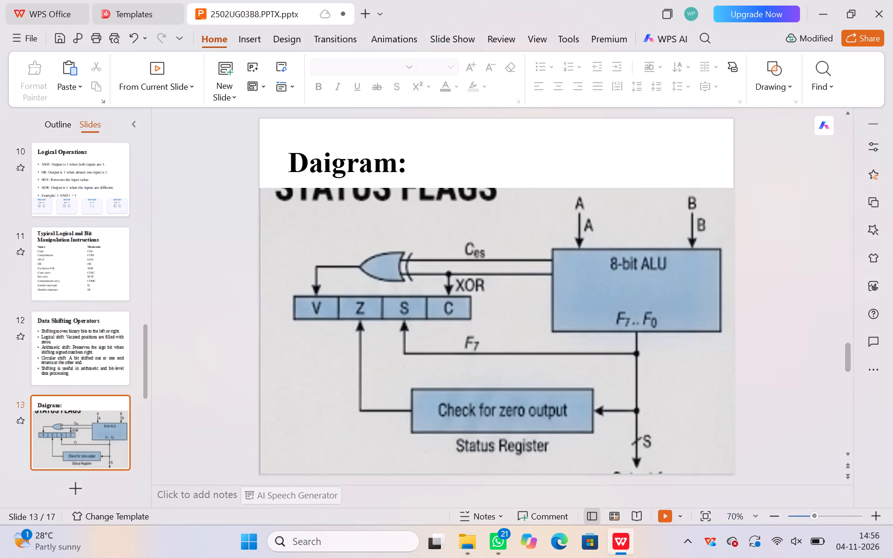
click(109, 345)
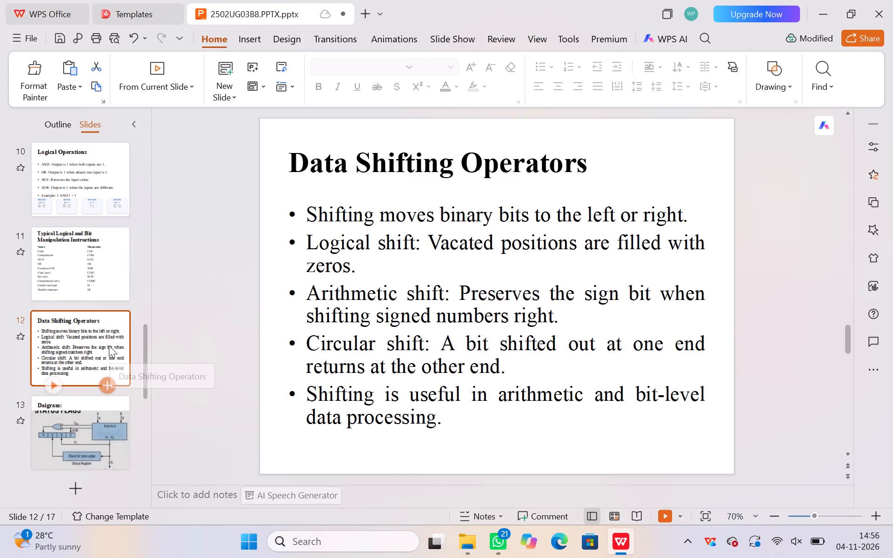
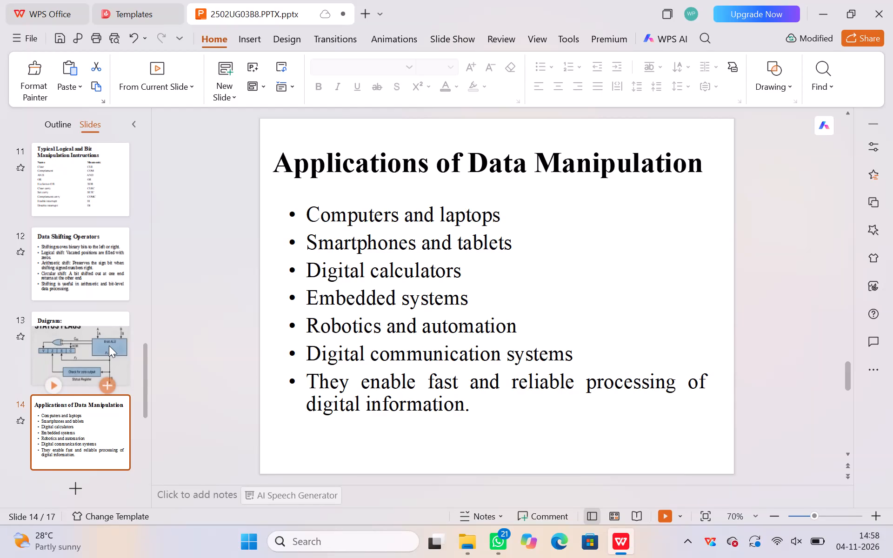
Review slide 15, Advantages and Limitations, and return to slide 14, Applications of Data Manipulation.
scroll(85, 384, down, 1)
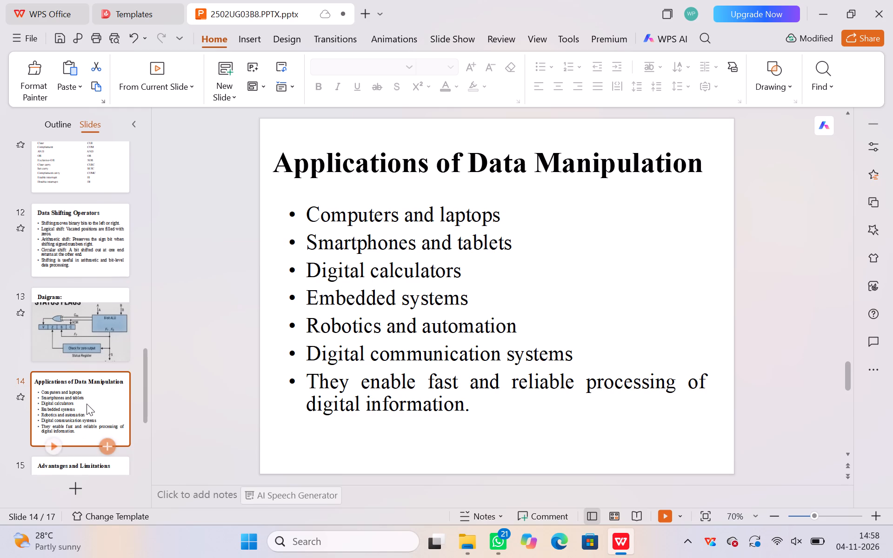
scroll(88, 410, down, 1)
click(87, 378)
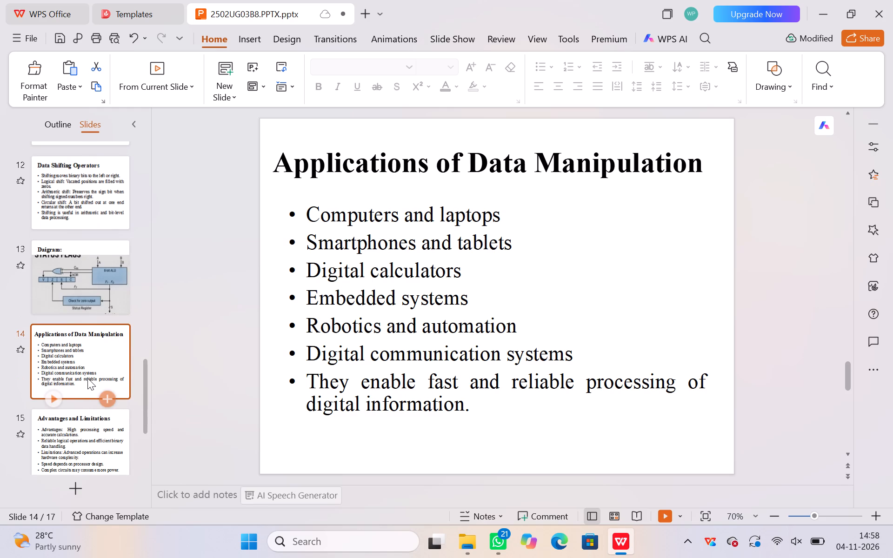
click(59, 448)
drag(84, 359, 89, 430)
click(89, 430)
scroll(89, 430, down, 1)
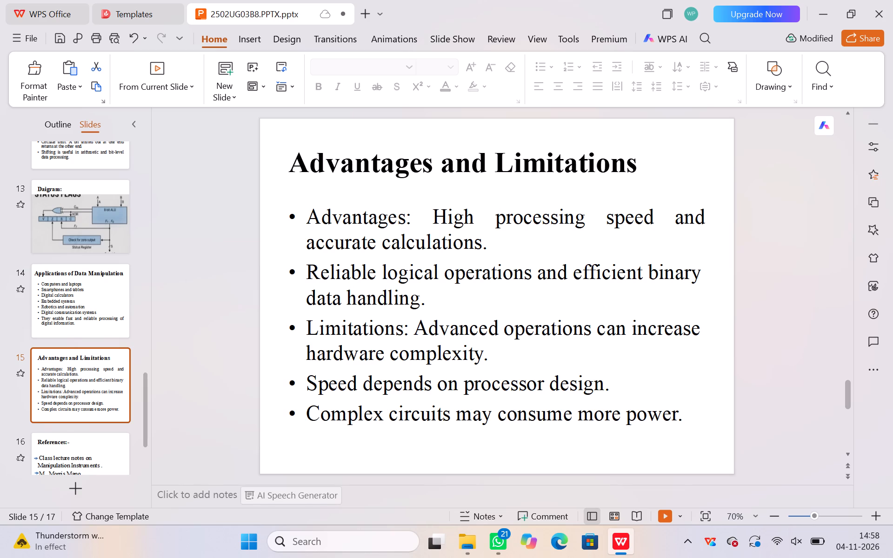
click(66, 312)
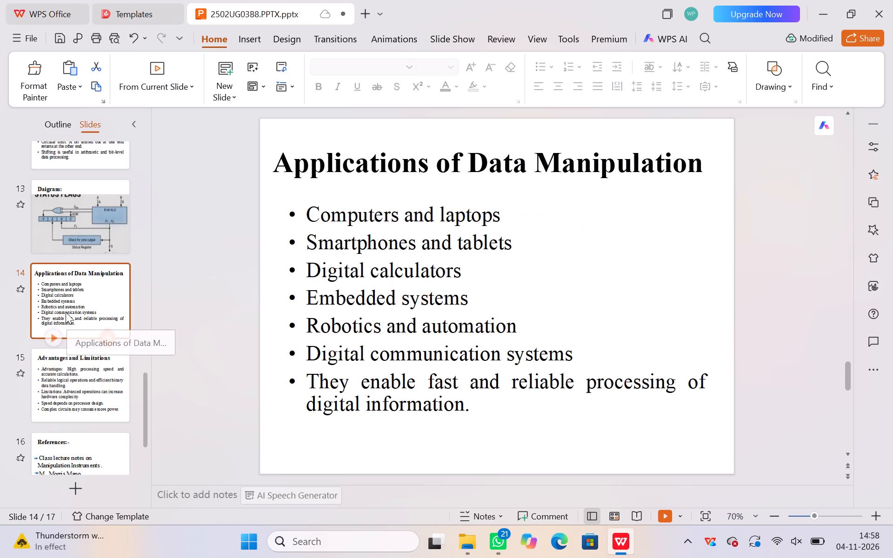
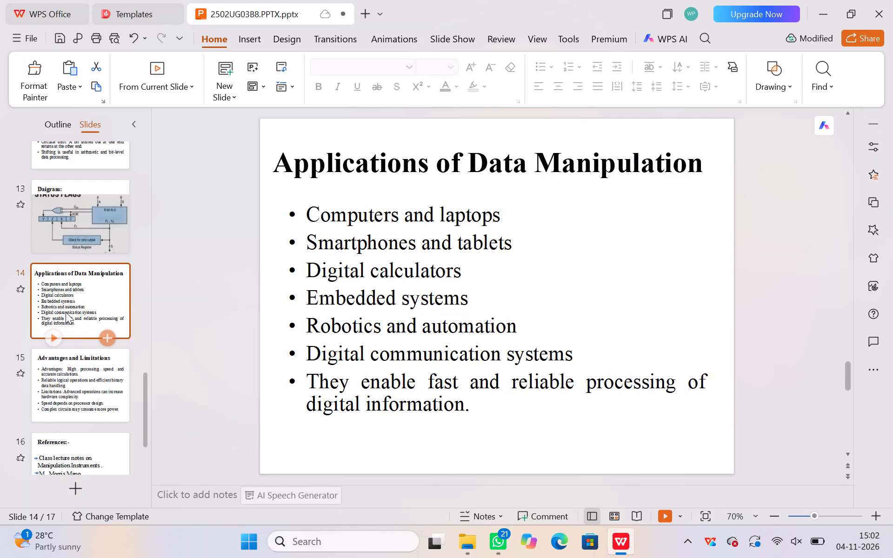
Review the closing slides from Advantages and Limitations through the Thank You slide, ending back on the References slide.
key(Right)
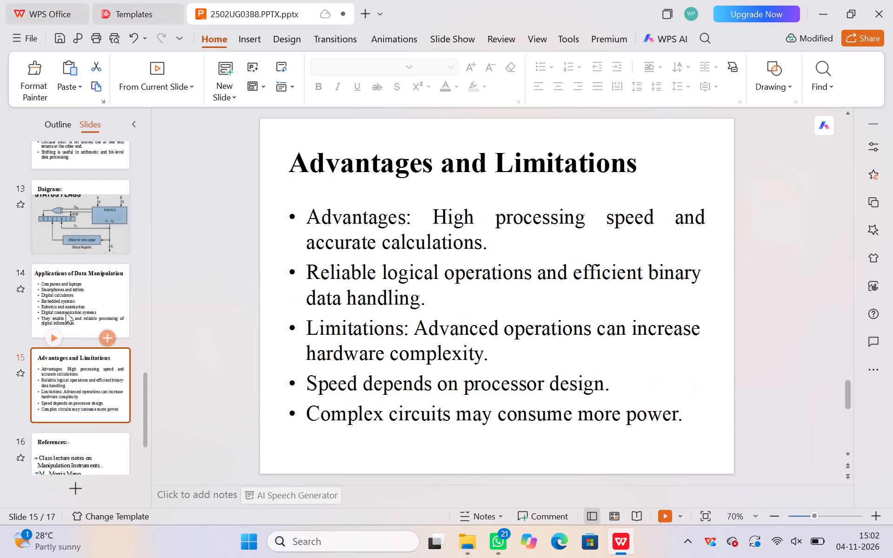
key(Right)
key(Left)
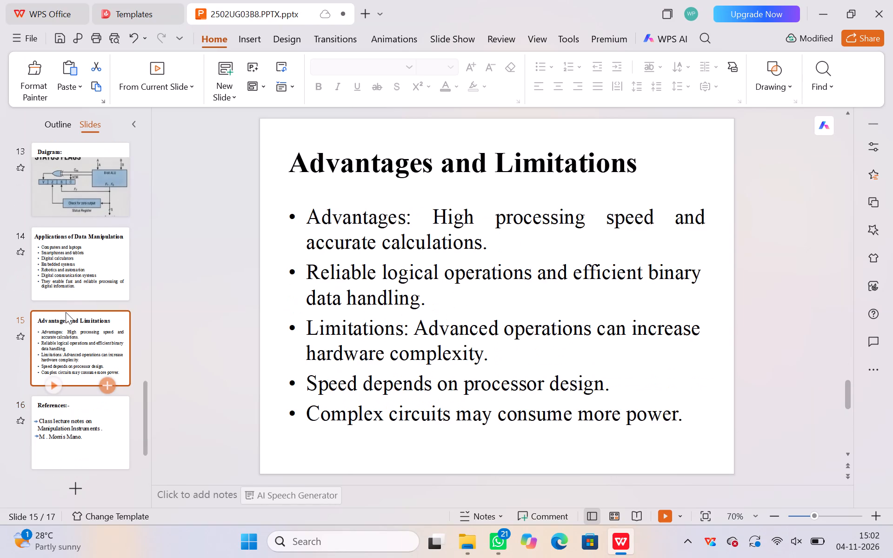
key(Right)
key(Right)
key(Left)
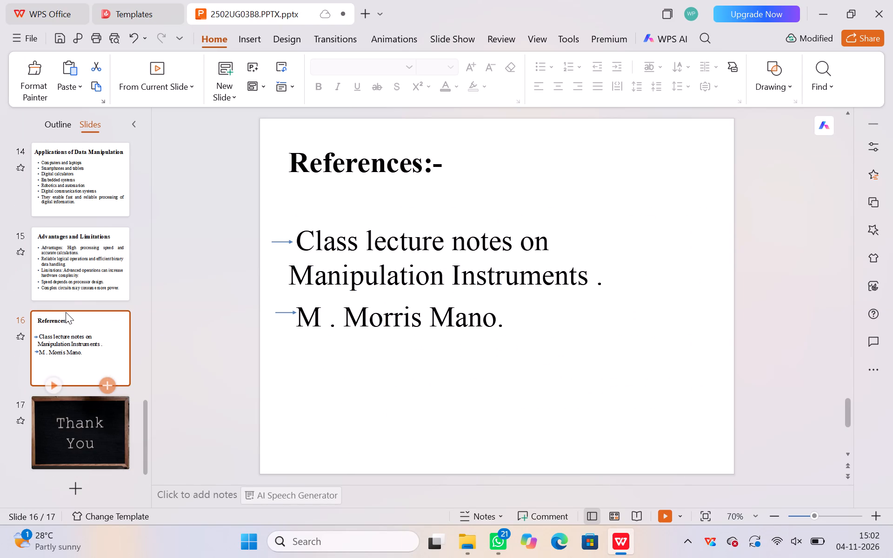
key(Right)
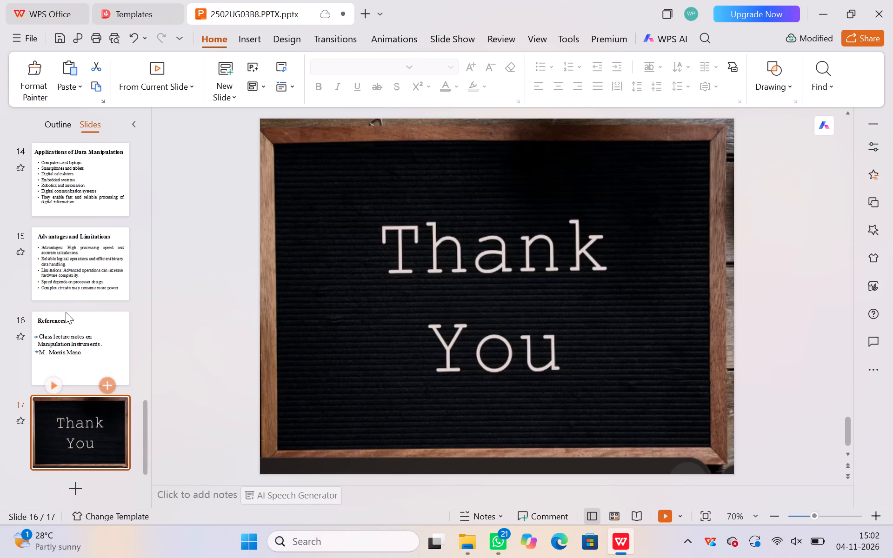
click(55, 342)
Go back to the start of the presentation and show title slide 1.
scroll(114, 234, up, 5)
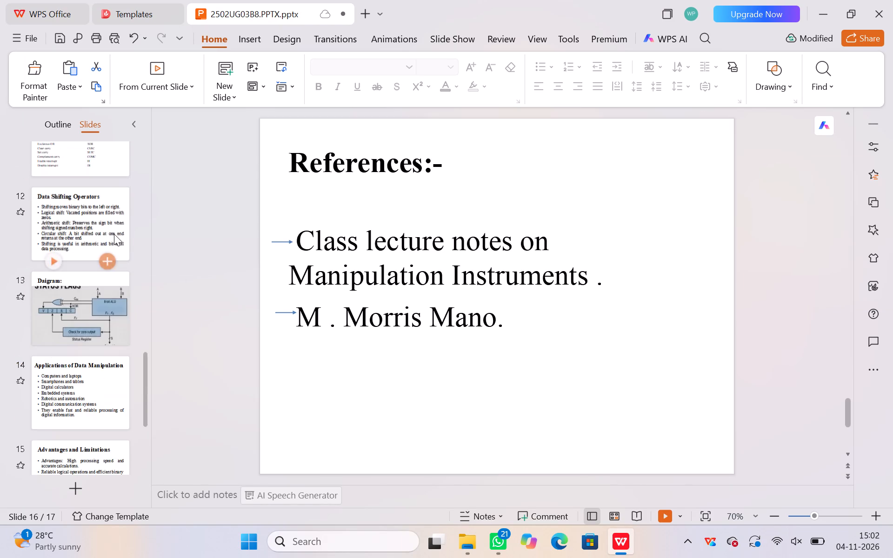
scroll(114, 234, up, 13)
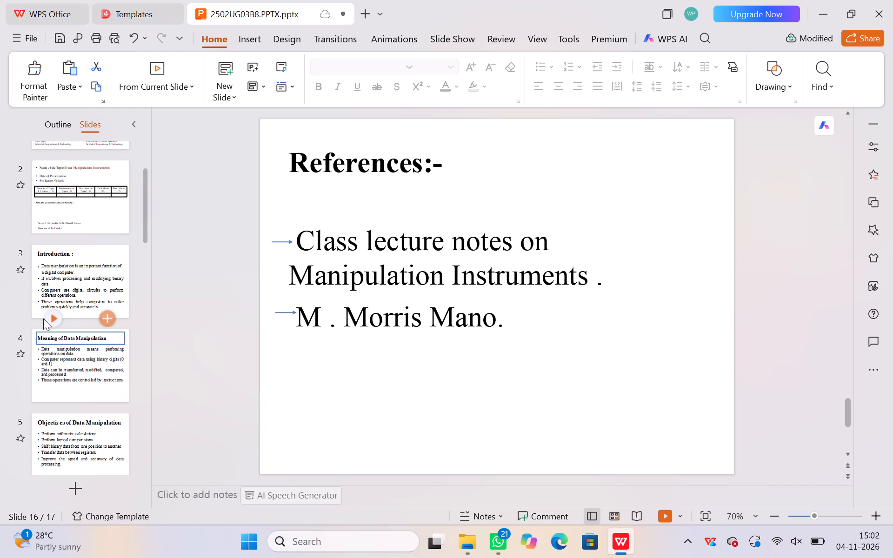
scroll(93, 258, up, 6)
click(98, 236)
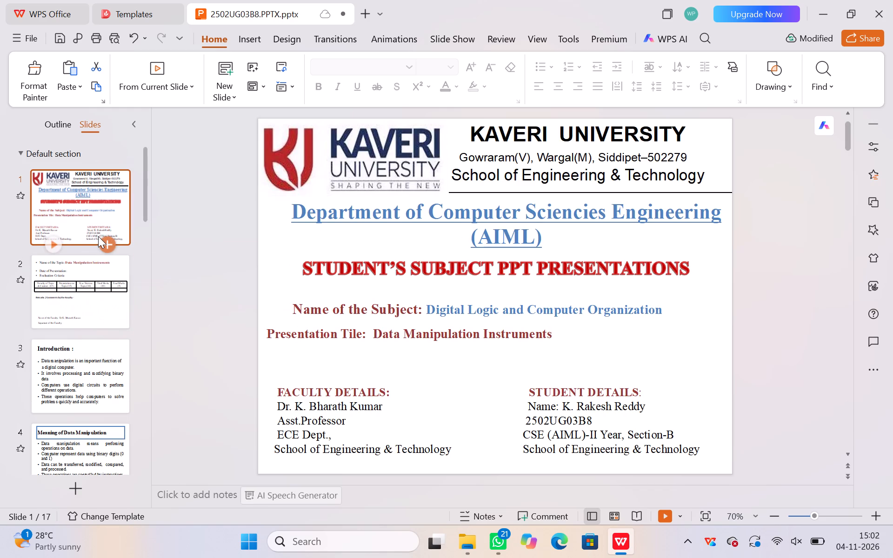
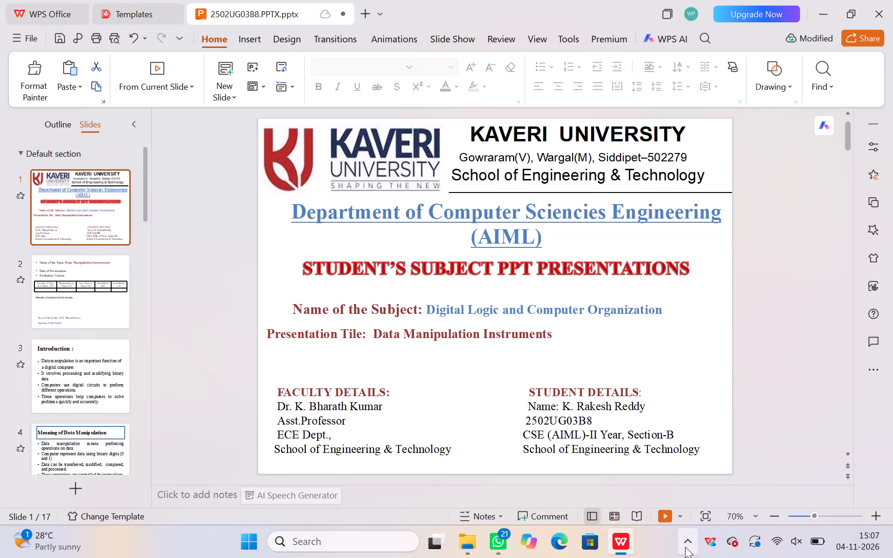
Preview title slide 1 full screen as a slide show twice, returning to the editing view each time.
click(657, 513)
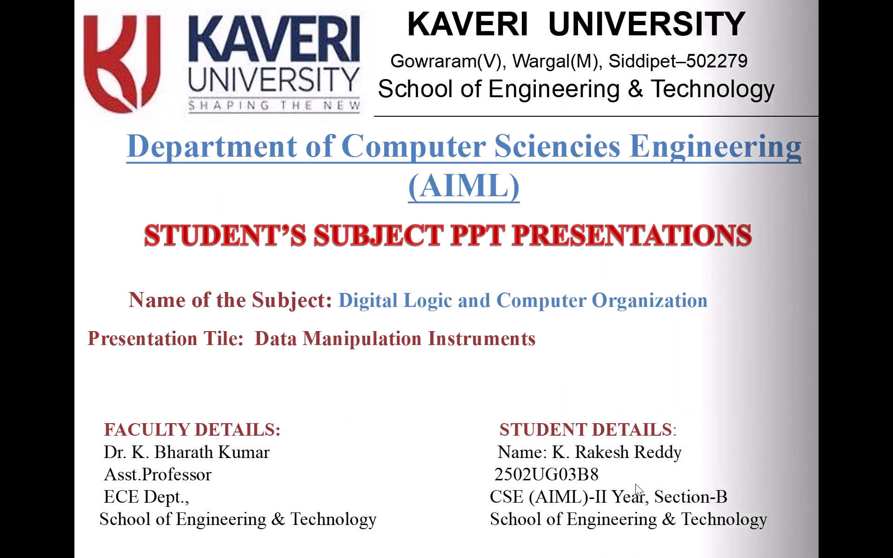
key(Escape)
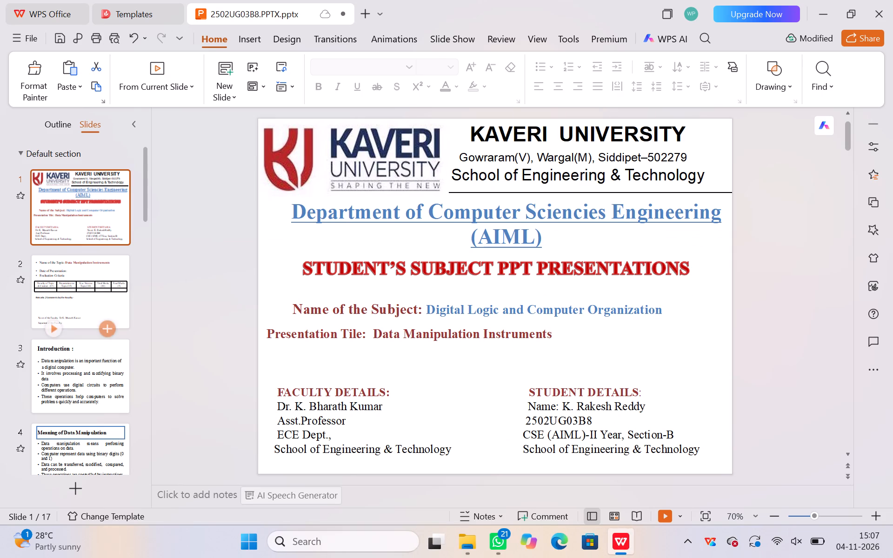
click(147, 61)
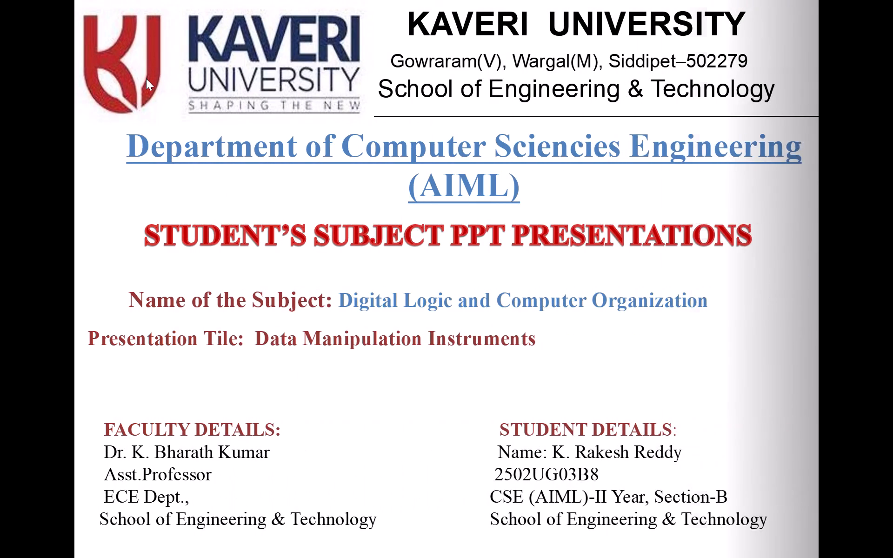
key(Escape)
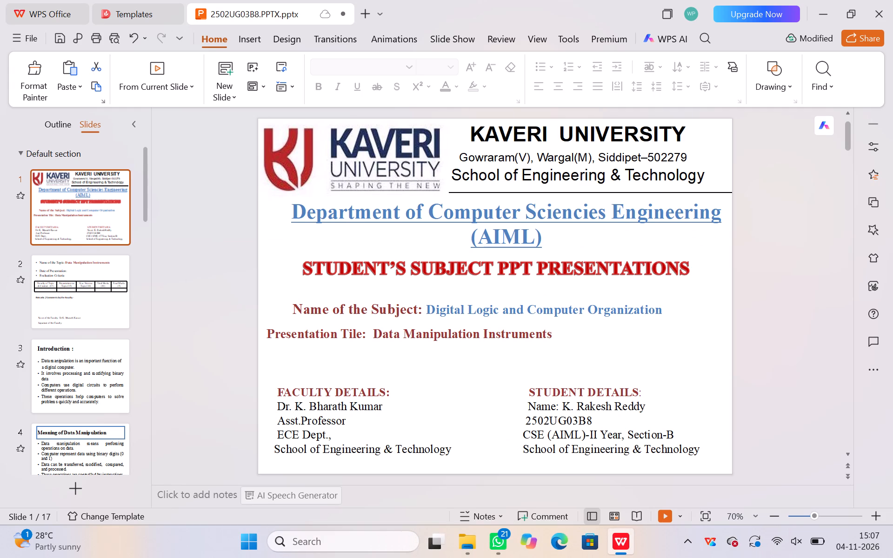
Indent the "Presentation Tile" line on slide 1 with eight leading spaces to align it with the "Name of the Subject" line.
click(275, 332)
click(264, 332)
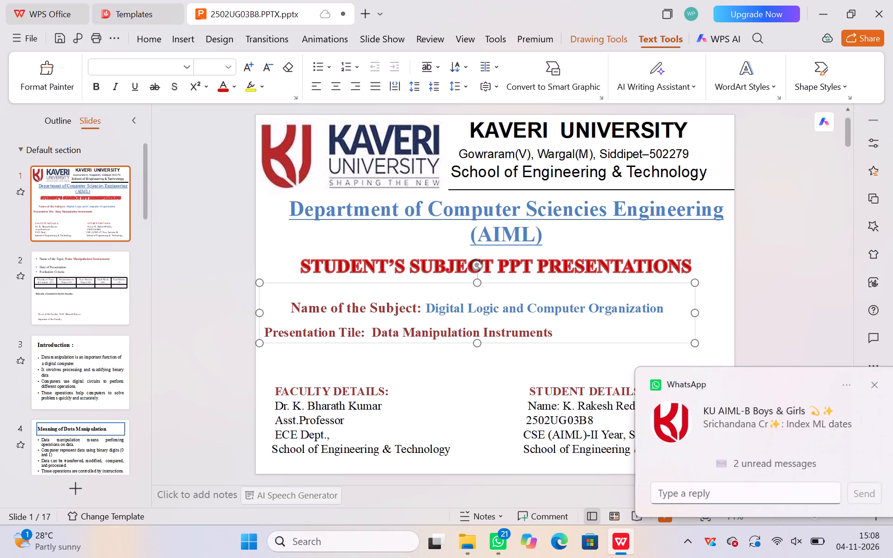
click(268, 332)
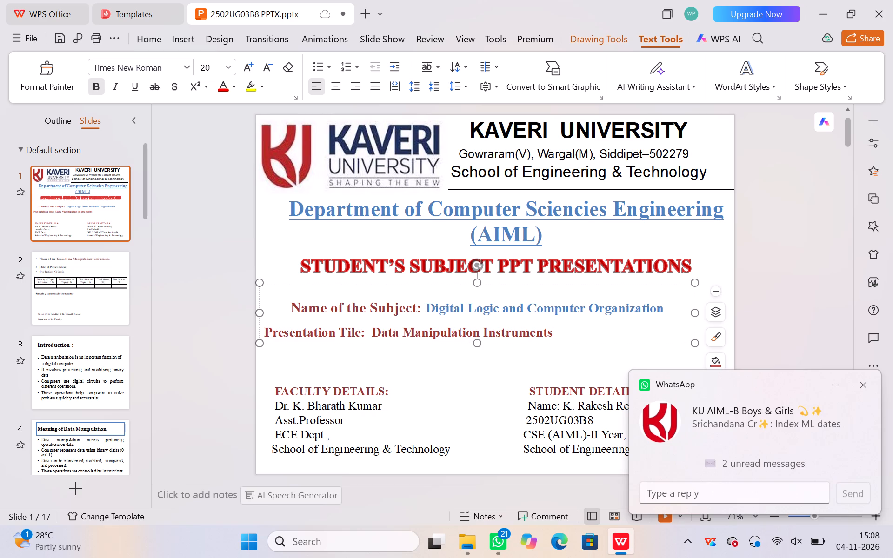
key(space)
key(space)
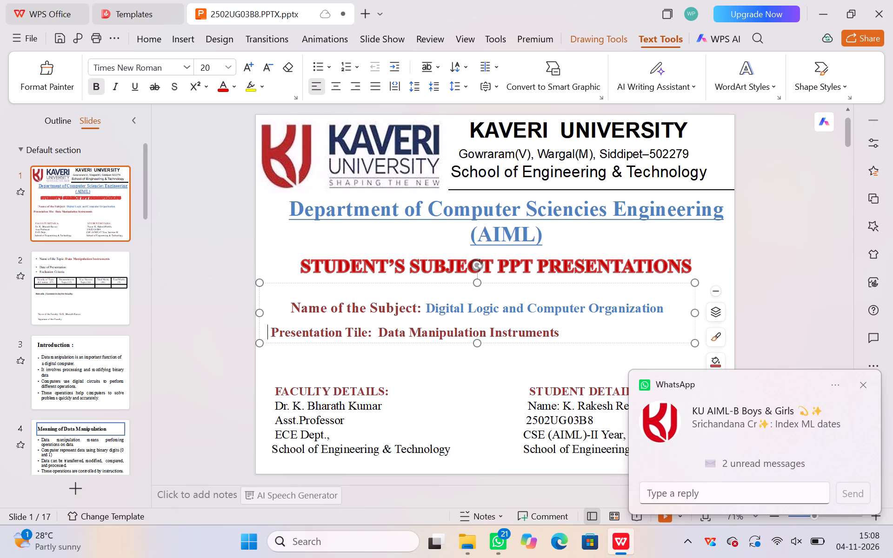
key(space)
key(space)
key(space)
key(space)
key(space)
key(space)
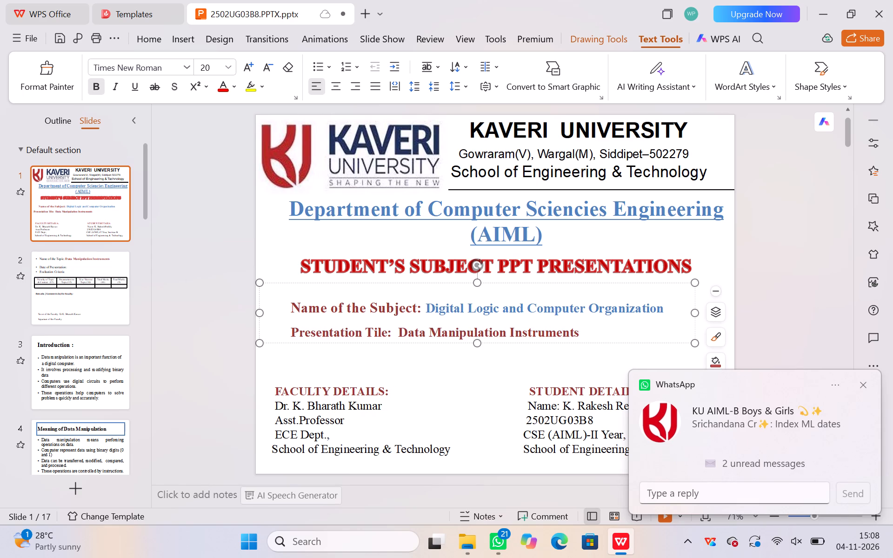
click(288, 369)
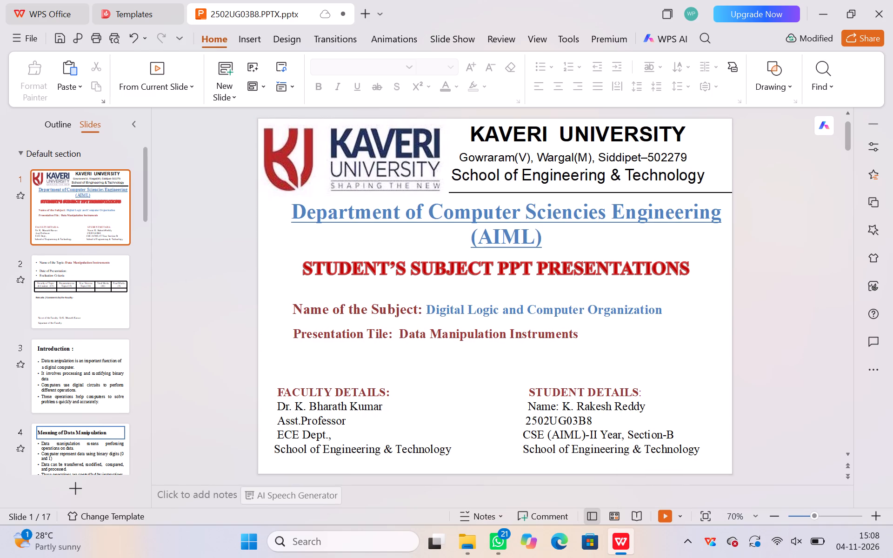
Save the presentation under its existing name.
click(22, 39)
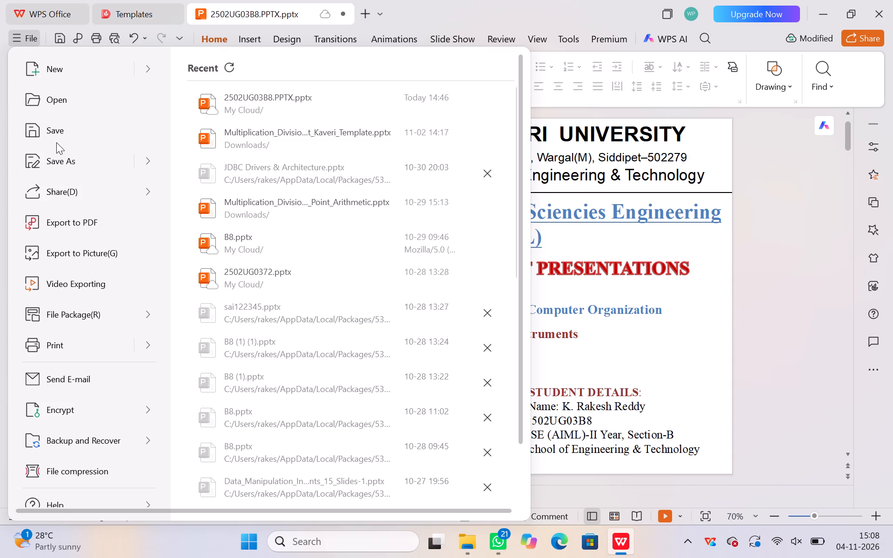
click(59, 139)
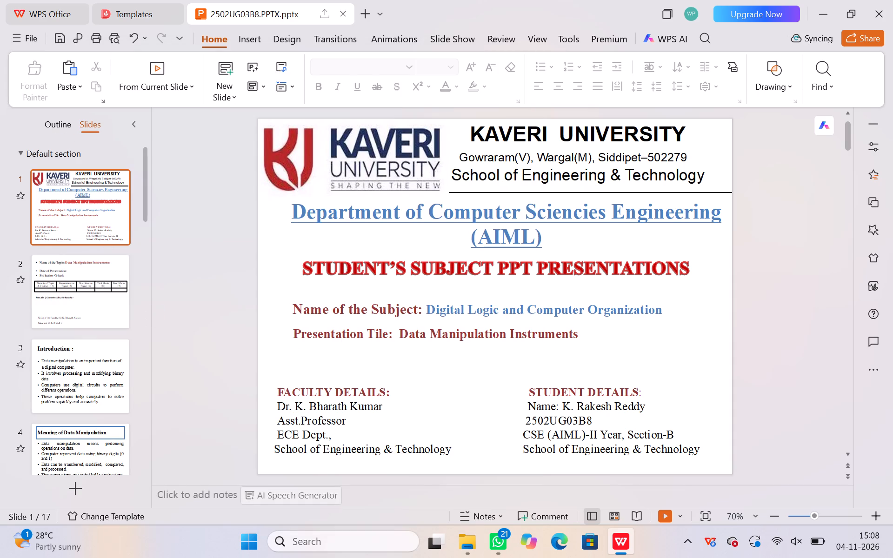
click(407, 365)
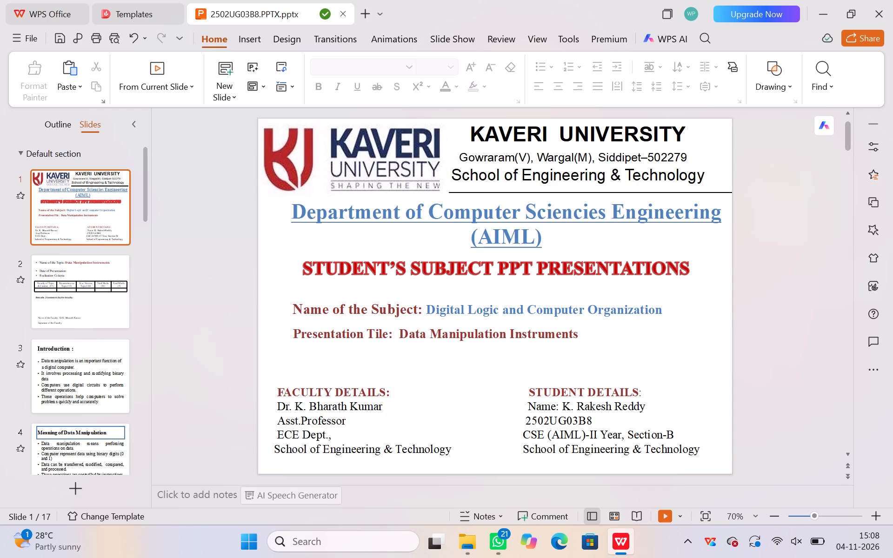
Open slide 2 with the topic name and evaluation criteria table.
click(48, 266)
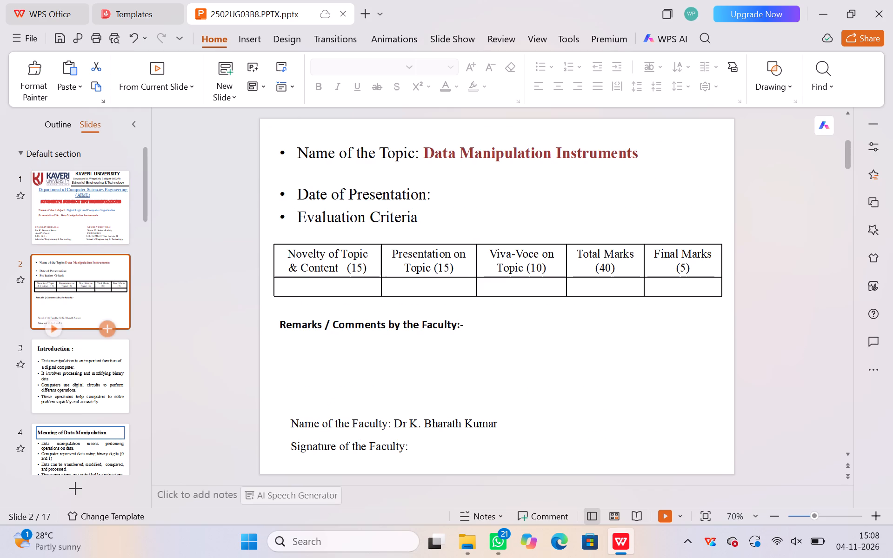
Fill in the date 4-11-2026 after "Date of Presentation:" on slide 2.
click(446, 196)
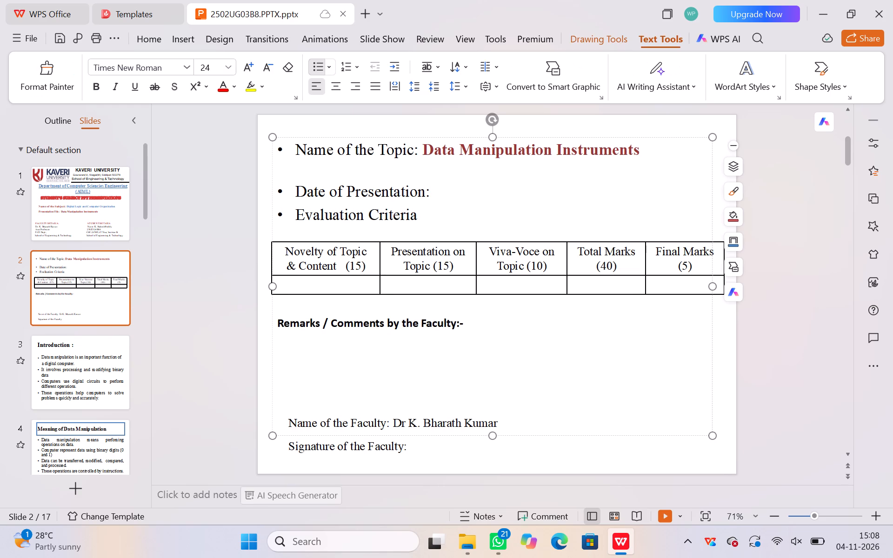
text(4-10)
key(BackSpace)
text(1-2026)
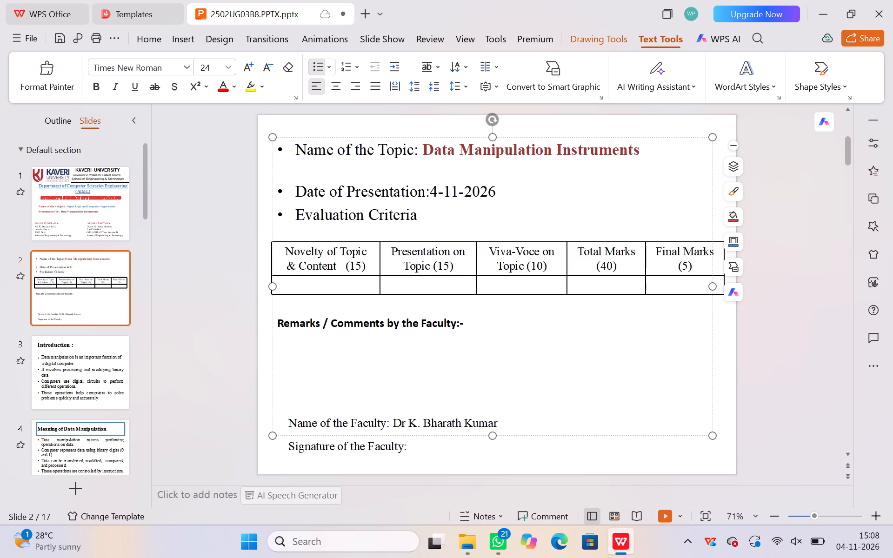
Save the presentation under its existing file name.
click(38, 33)
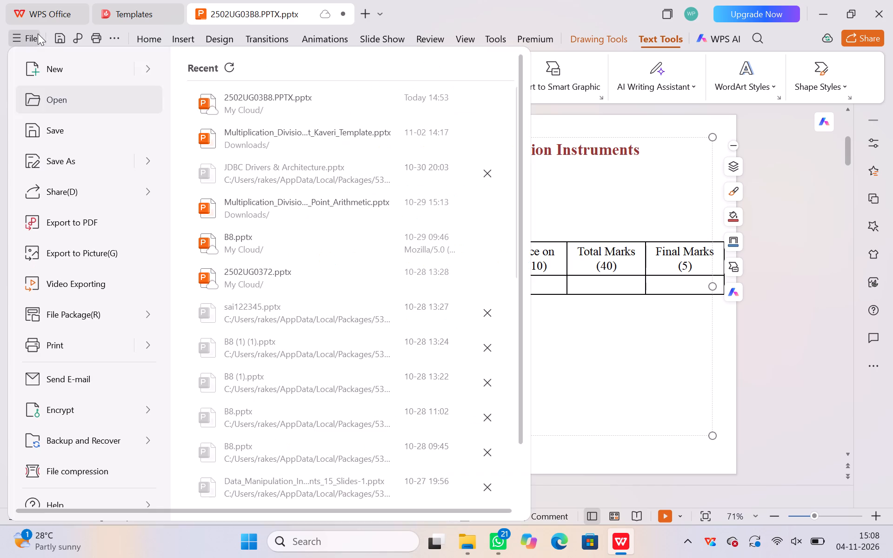
click(47, 123)
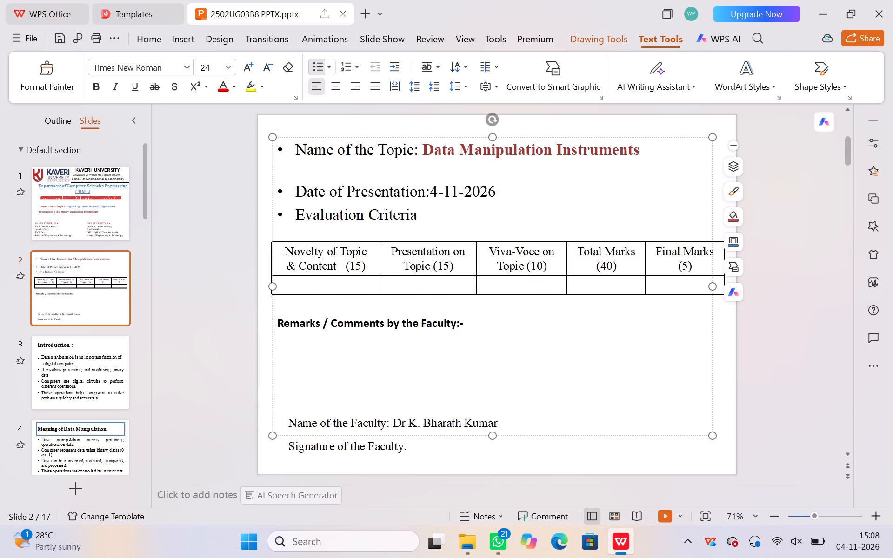
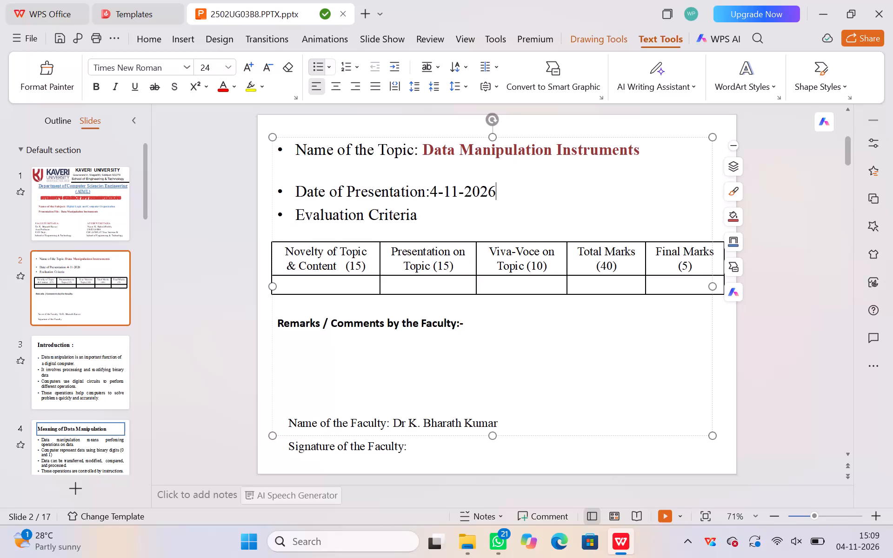
Leave the text box on slide 2 and open title slide 1 for viewing.
click(230, 254)
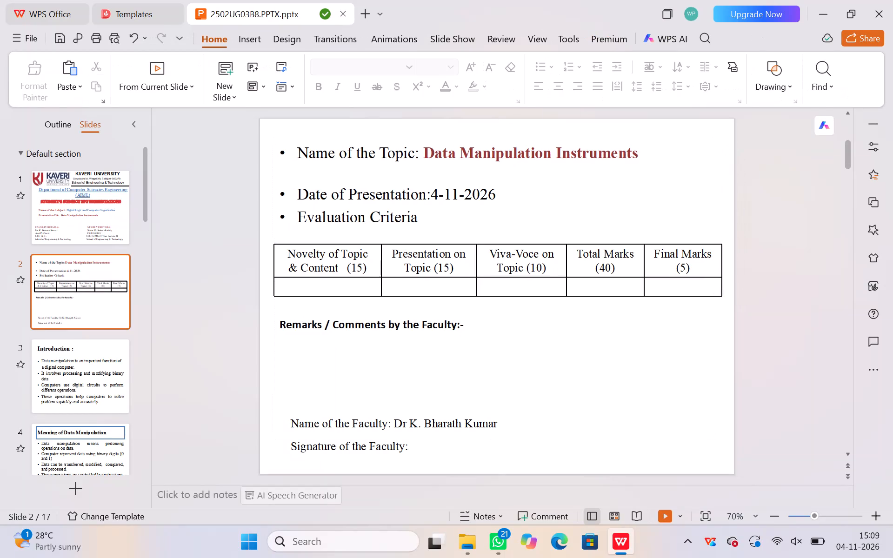
click(88, 233)
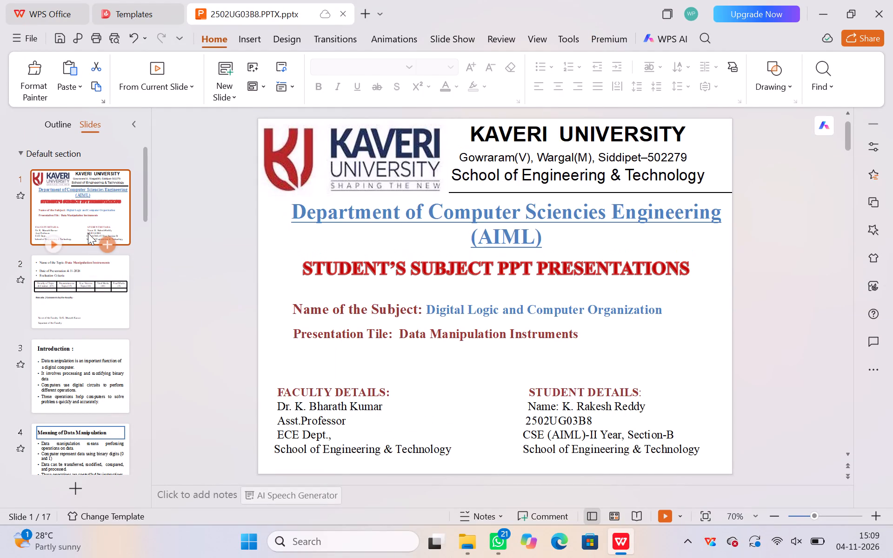
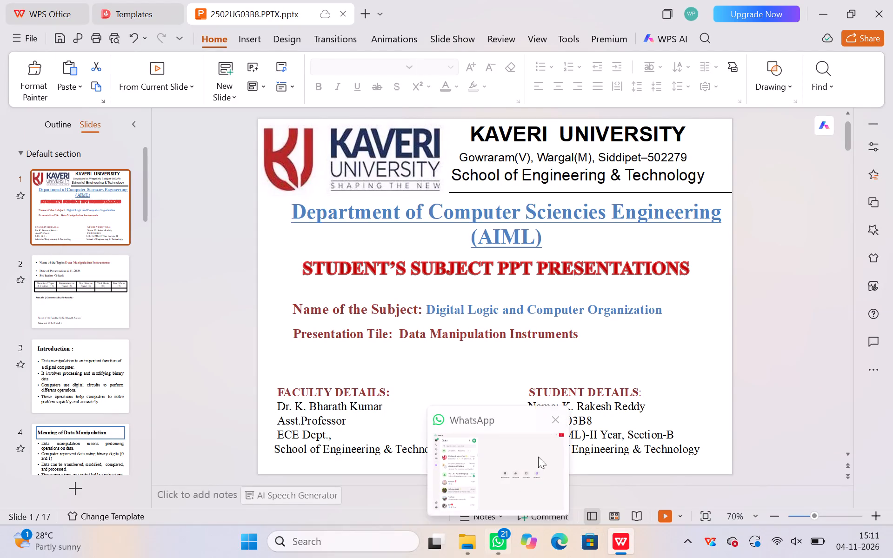
Close the WhatsApp window.
click(562, 415)
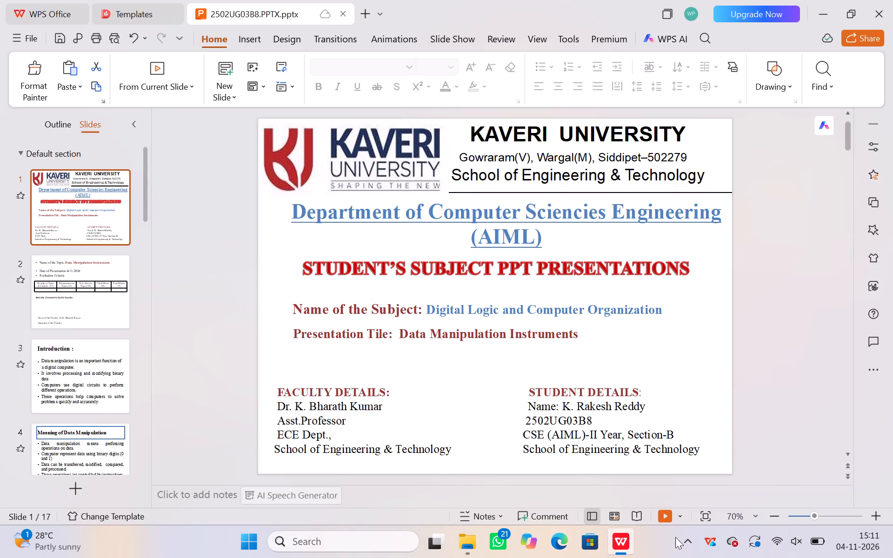
Close the 2502UG03B8.PPTX.pptx presentation and dismiss the pop-up over the home page.
click(682, 421)
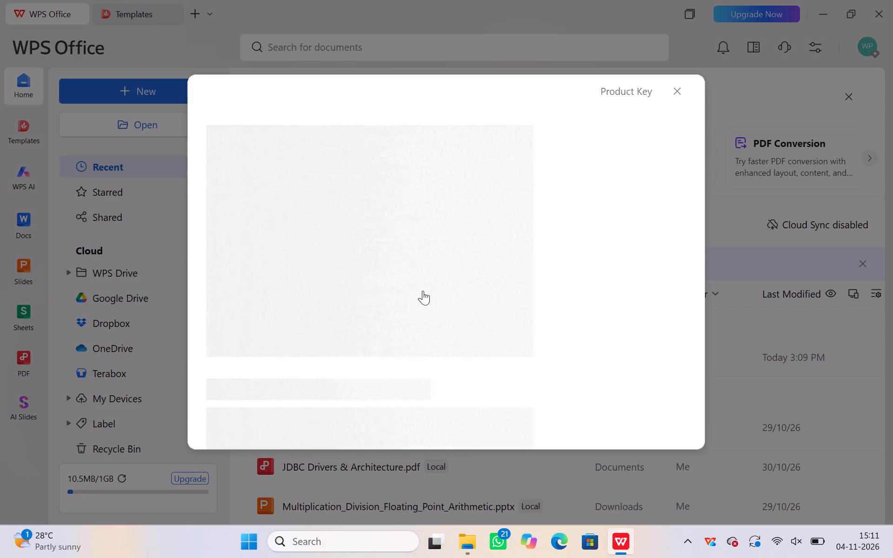
click(683, 91)
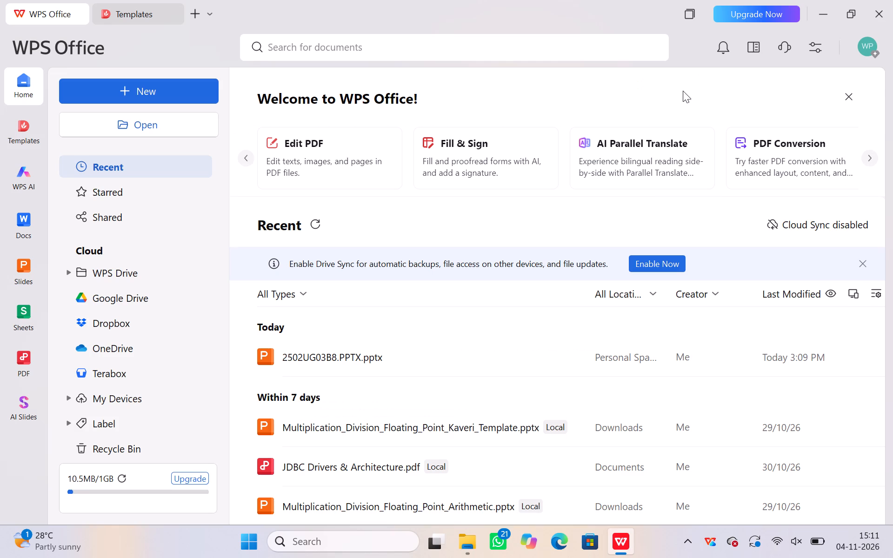
Reopen the presentation 2502UG03B8.PPTX.pptx from the recent files.
double_click(421, 345)
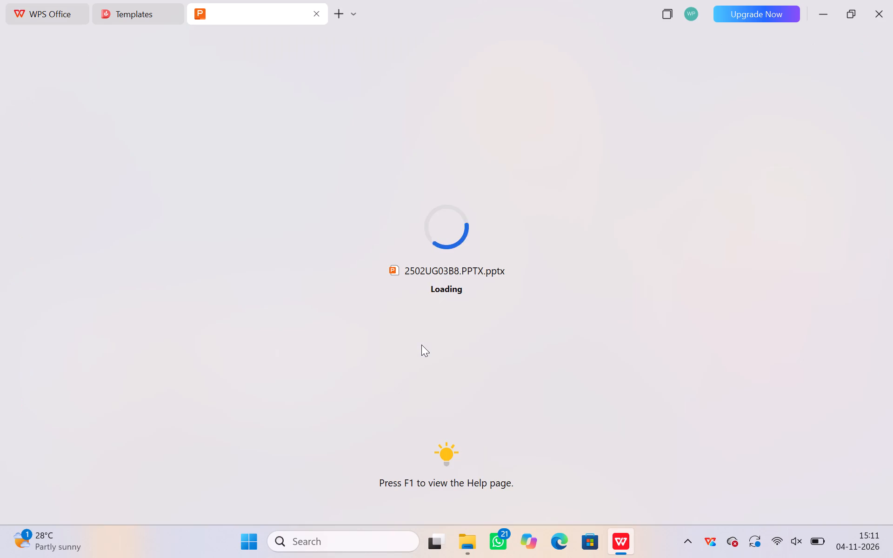